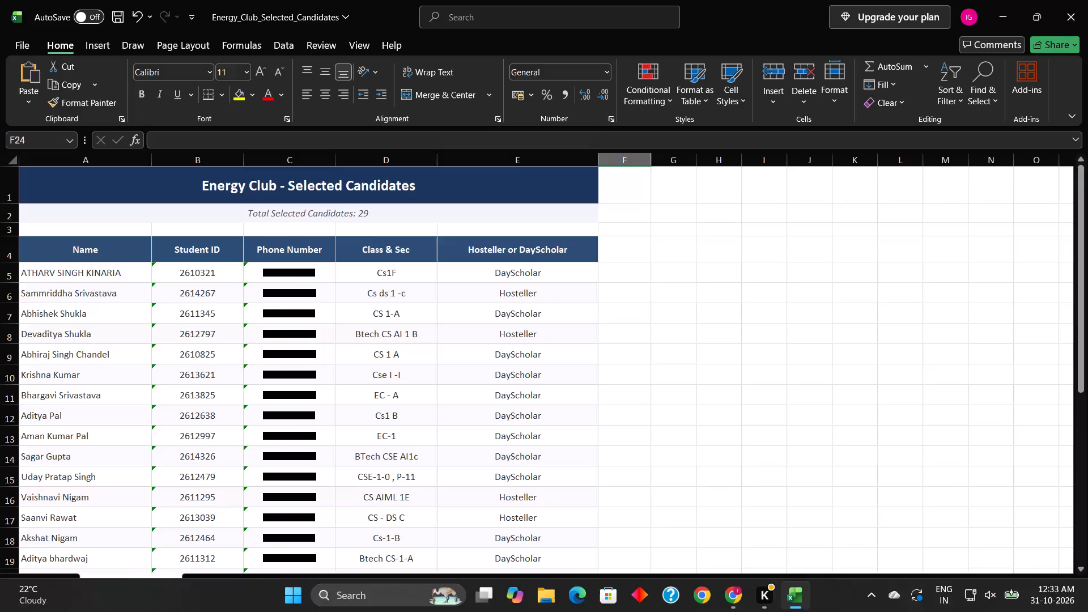
Add a new candidate's name and student ID in row 34, directly below the last listed candidate.
left_click(743, 461)
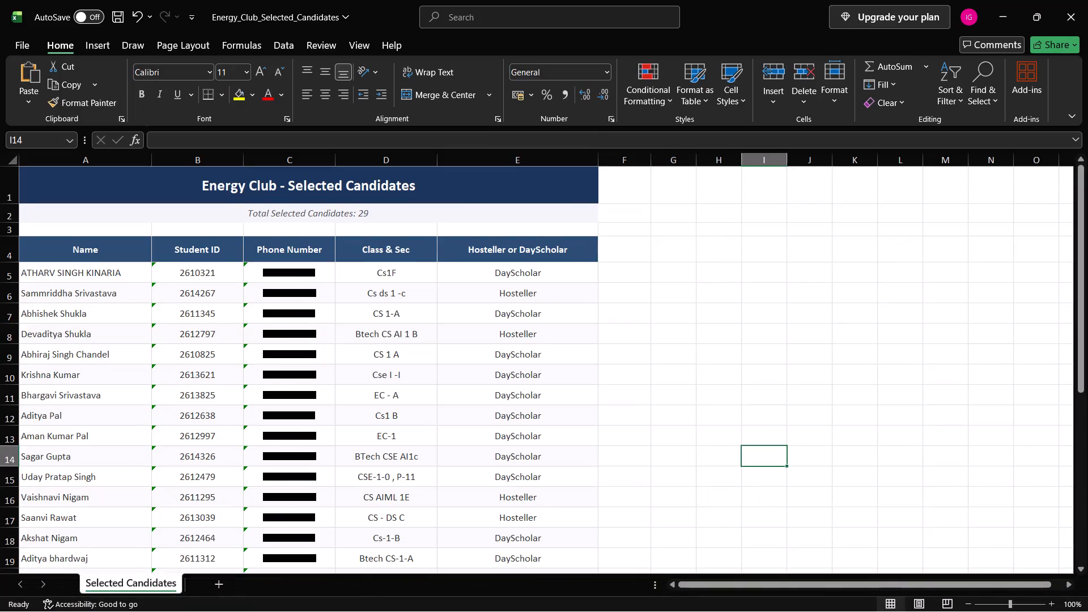
scroll(554, 356, "down", 5)
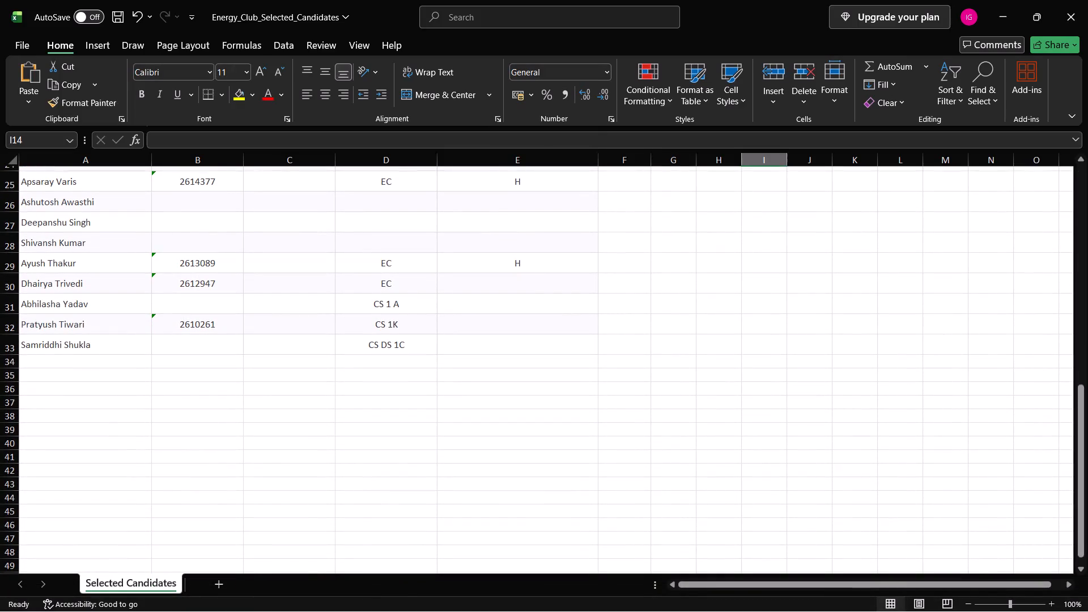
left_click(114, 364)
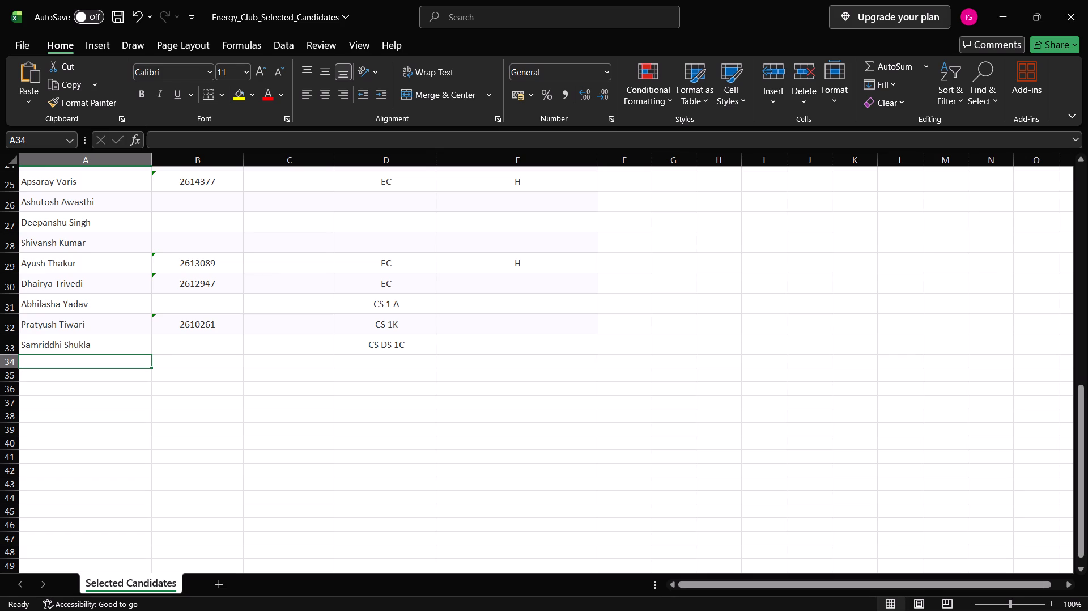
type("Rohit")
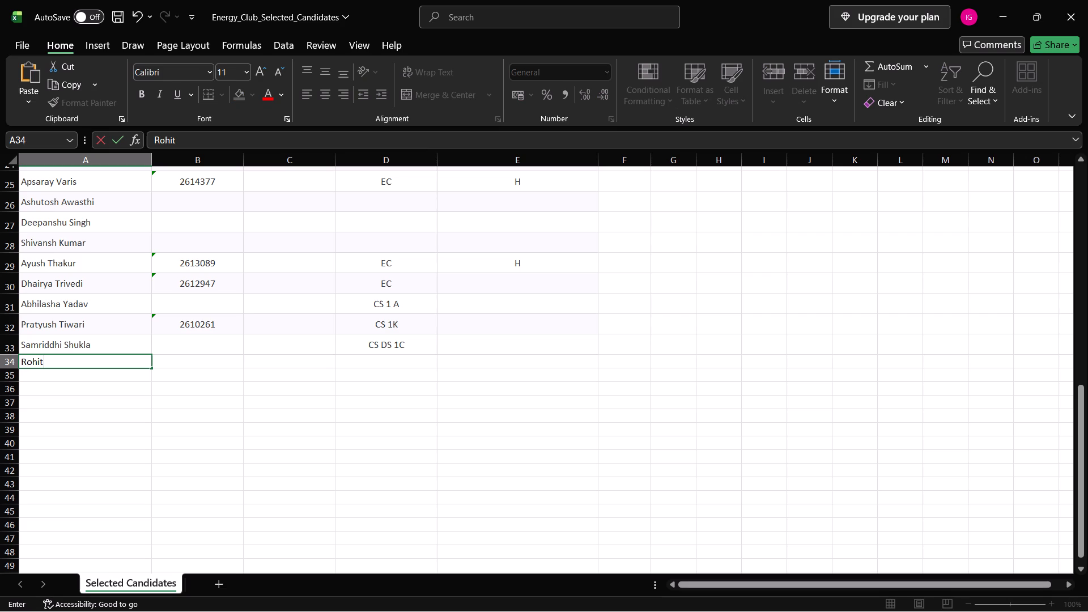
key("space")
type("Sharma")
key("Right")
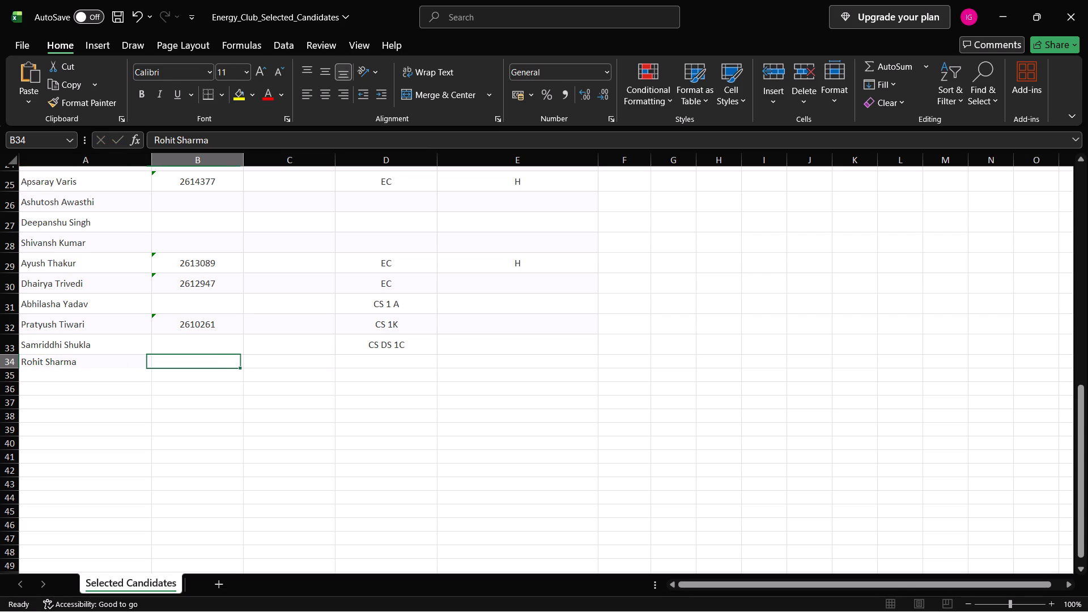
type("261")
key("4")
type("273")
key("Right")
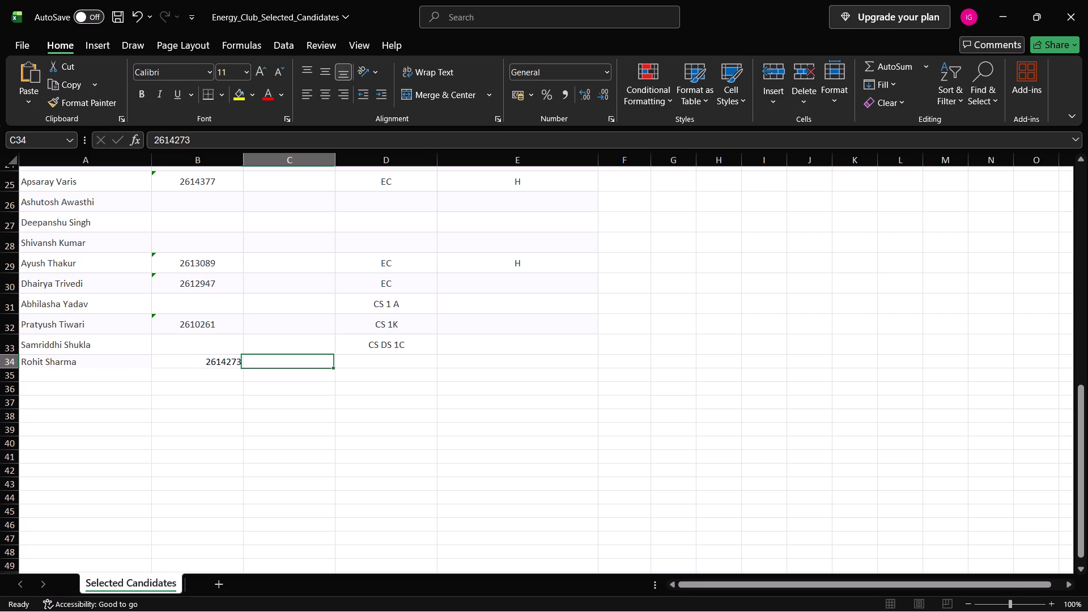
Enter CC-DS-1C as the new candidate's Class & Sec in row 34, leaving the phone number blank.
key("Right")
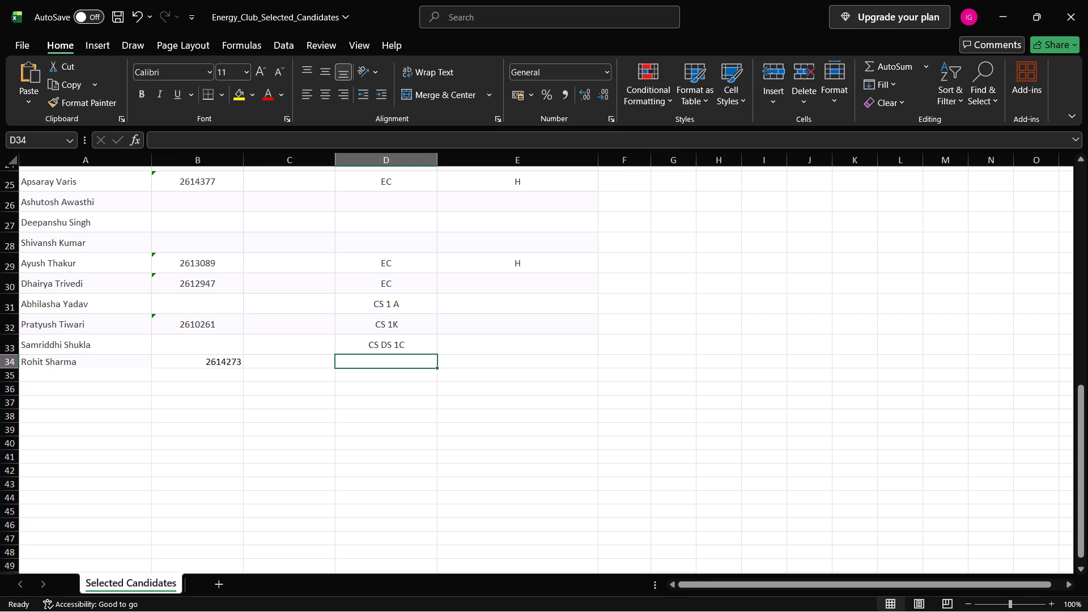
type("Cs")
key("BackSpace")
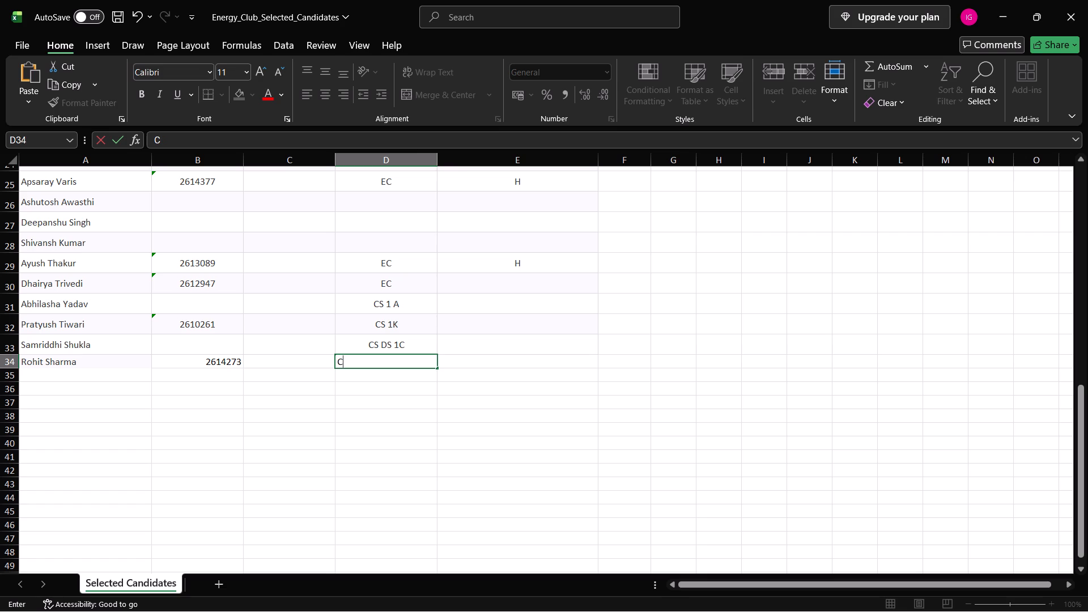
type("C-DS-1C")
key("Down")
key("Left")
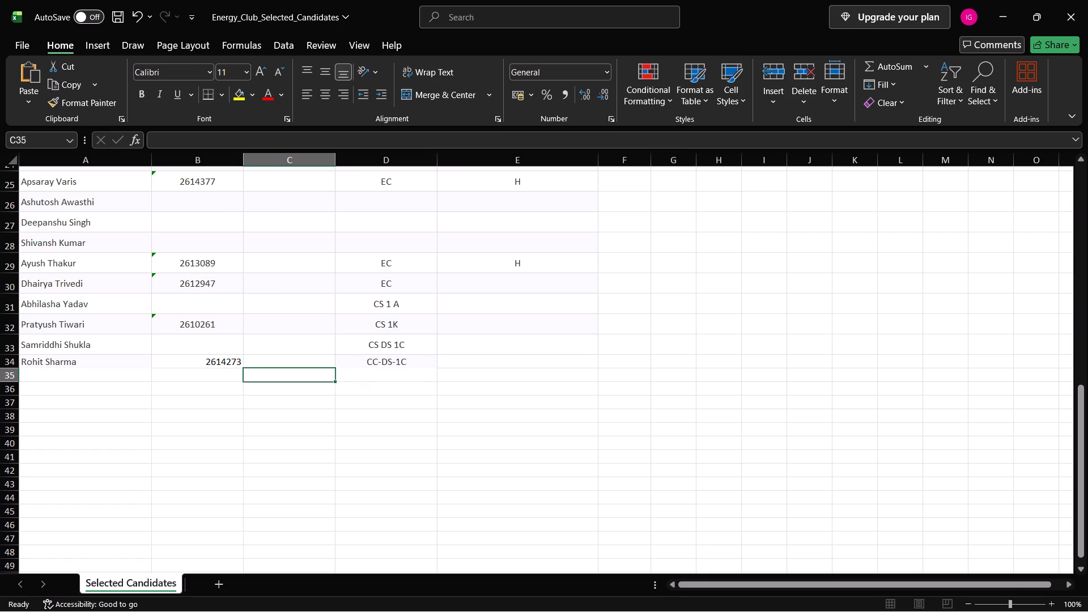
Correct the Class & Sec entry in row 34 to CS-DS-1C.
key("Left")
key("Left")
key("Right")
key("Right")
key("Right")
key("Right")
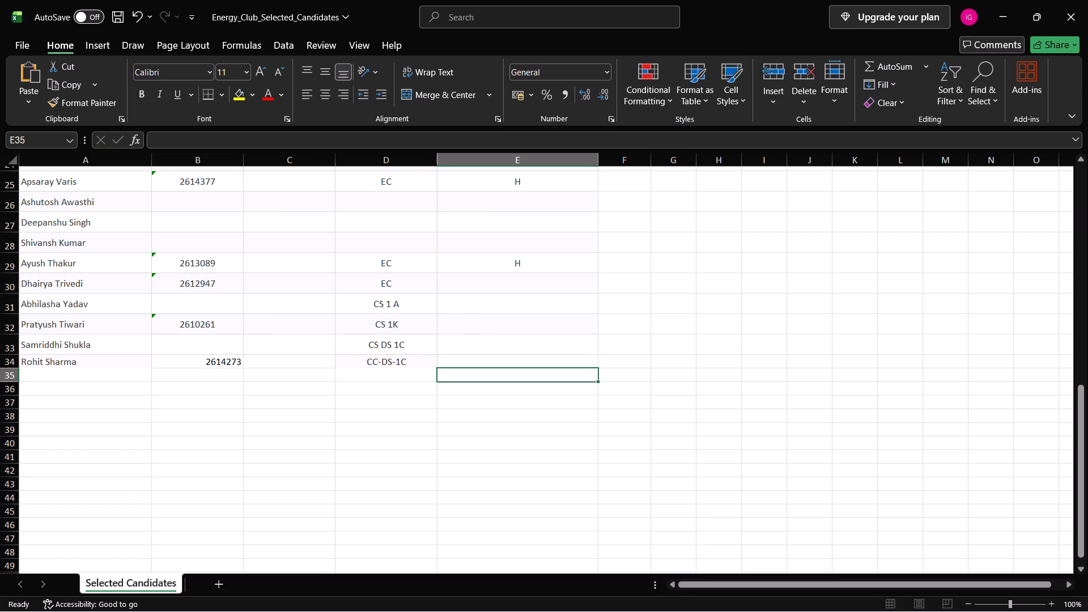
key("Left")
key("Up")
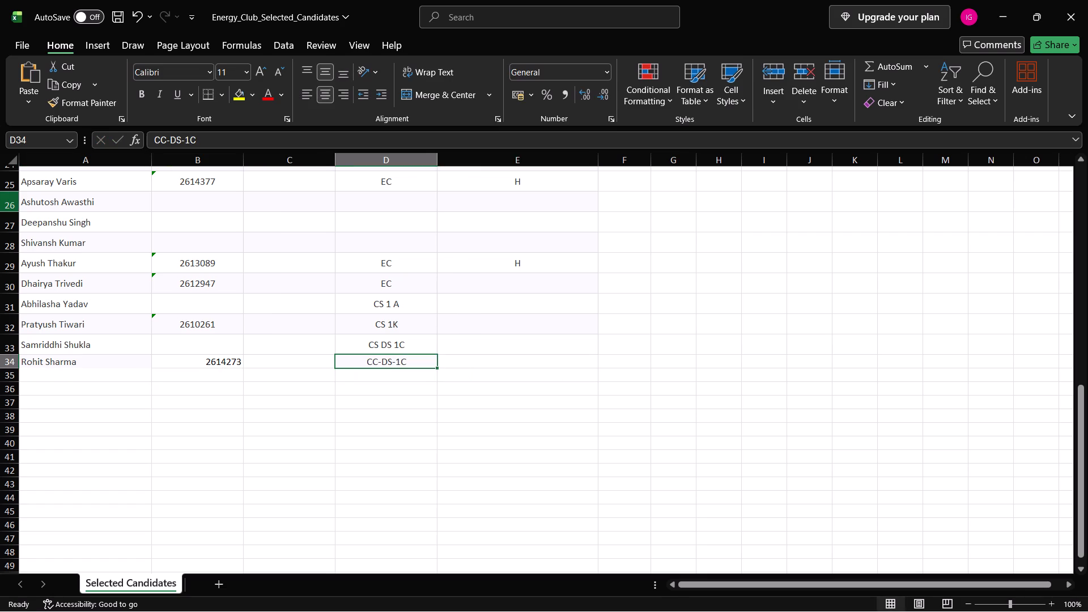
left_click(164, 139)
key("BackSpace")
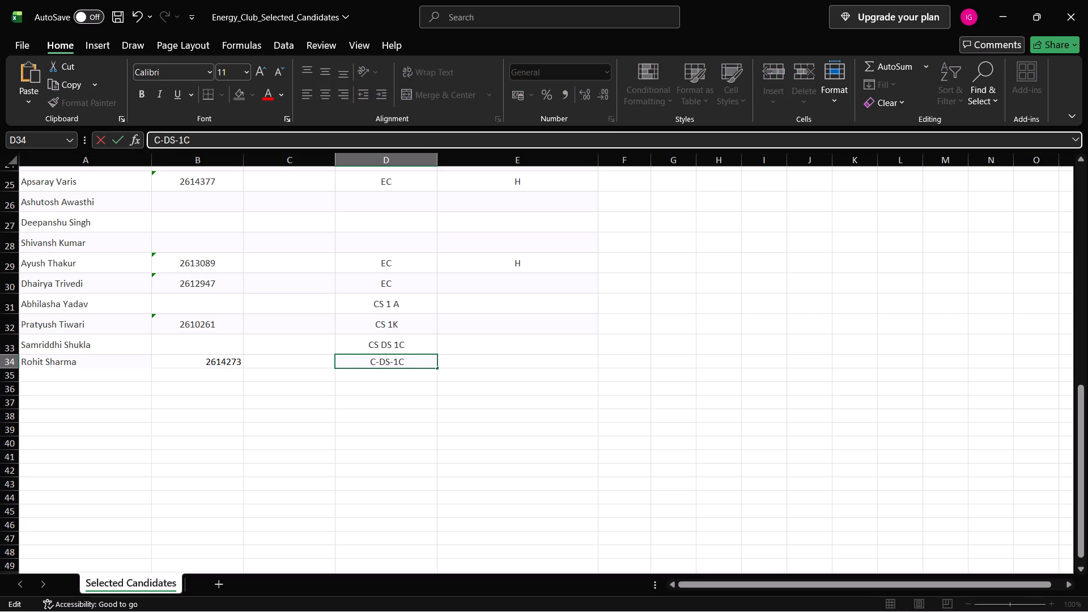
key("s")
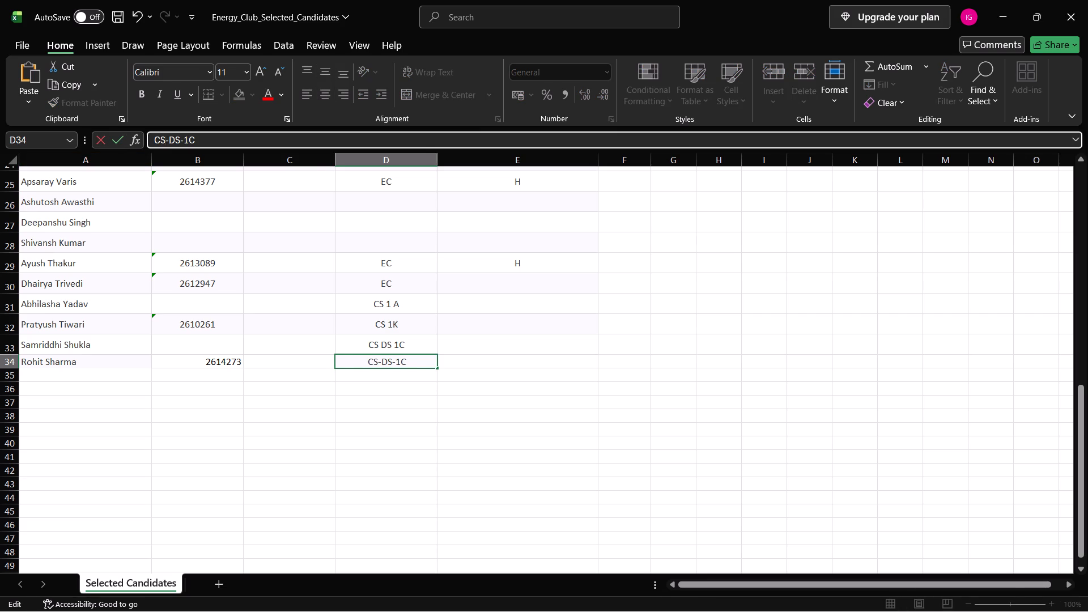
left_click(92, 379)
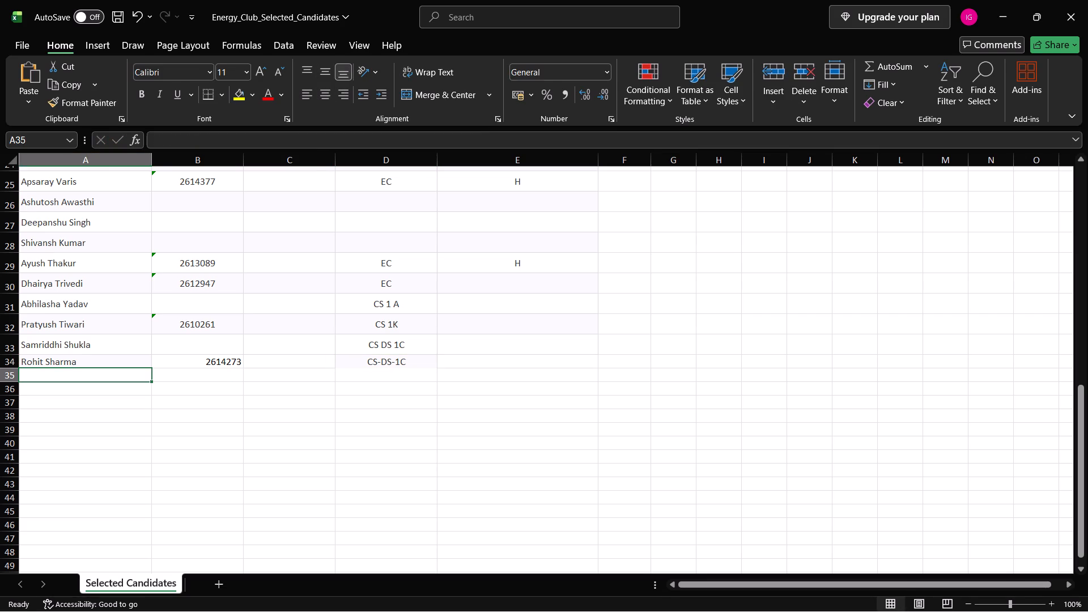
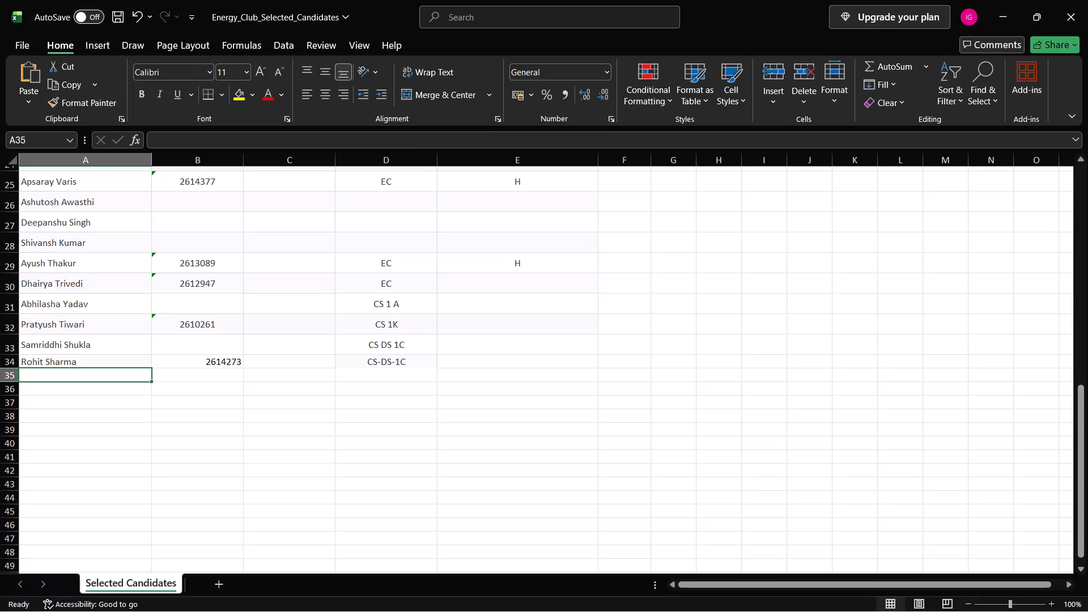
Add another new candidate in row 35 with name, student ID and Class & Sec IT, leaving the phone number blank.
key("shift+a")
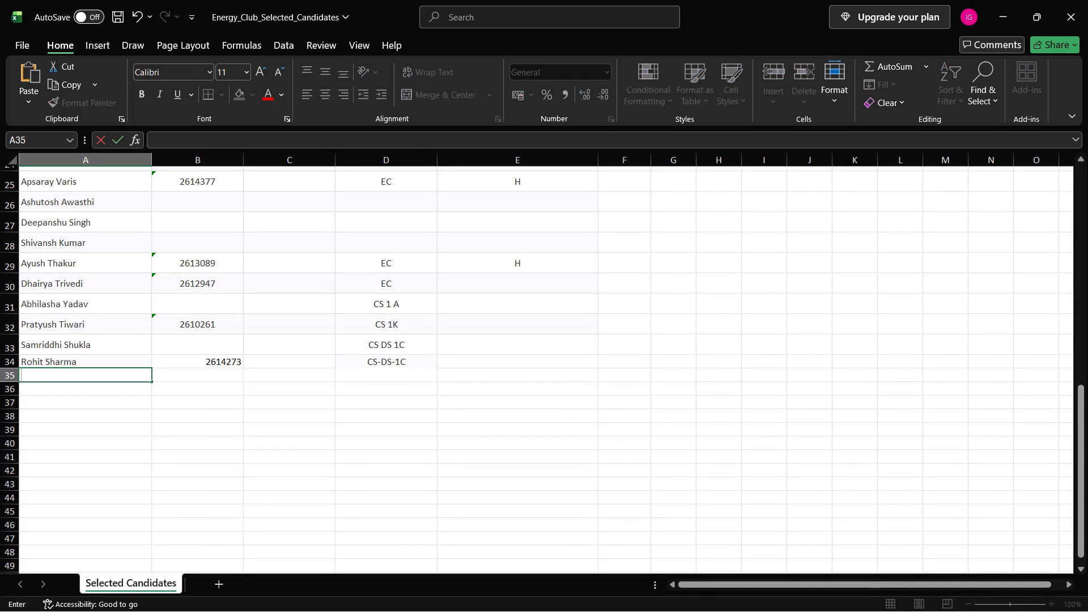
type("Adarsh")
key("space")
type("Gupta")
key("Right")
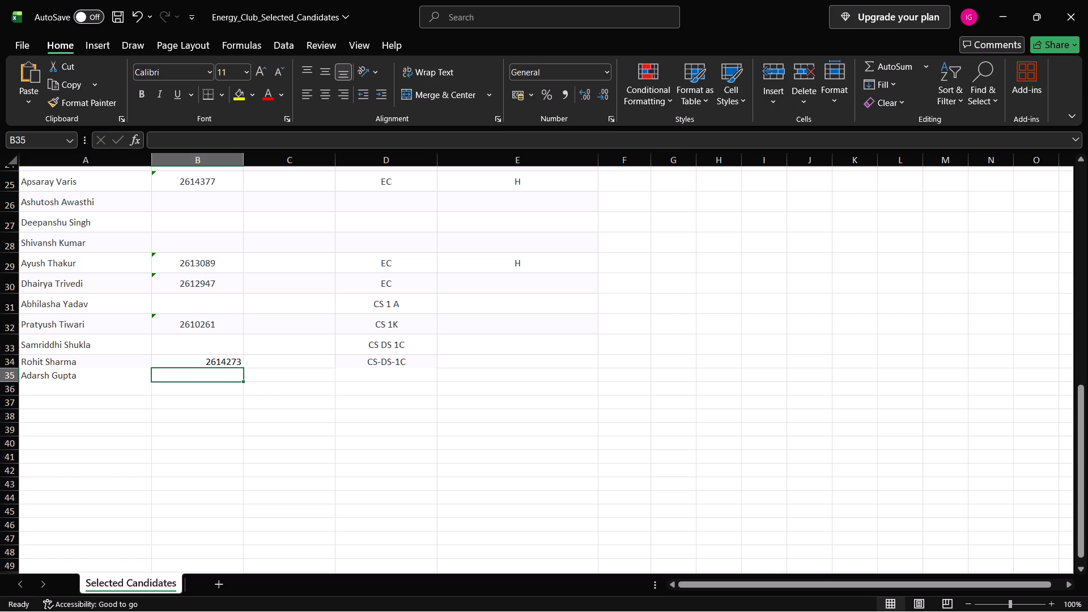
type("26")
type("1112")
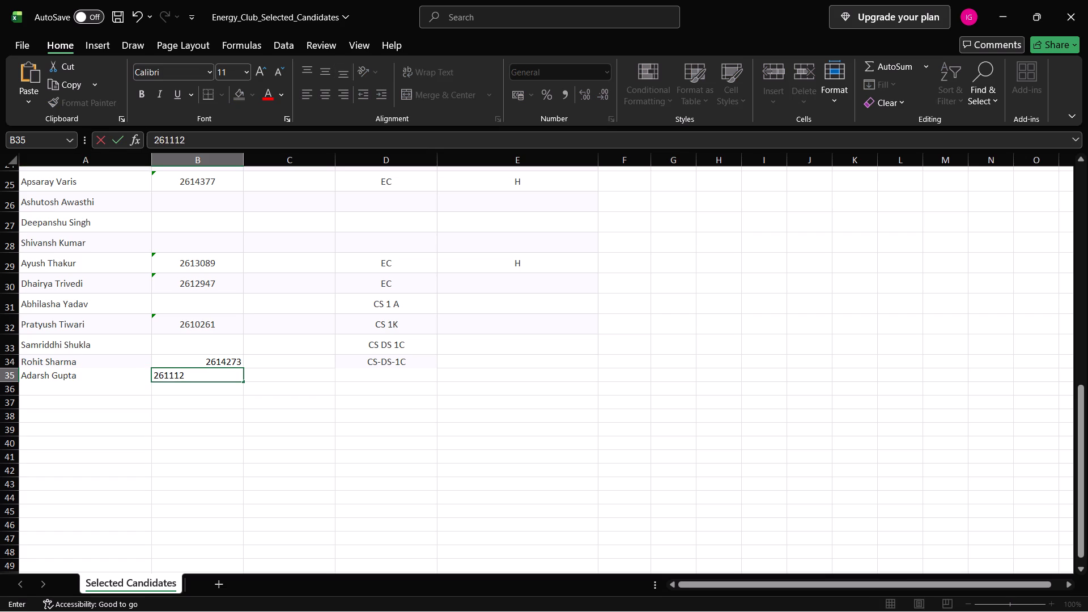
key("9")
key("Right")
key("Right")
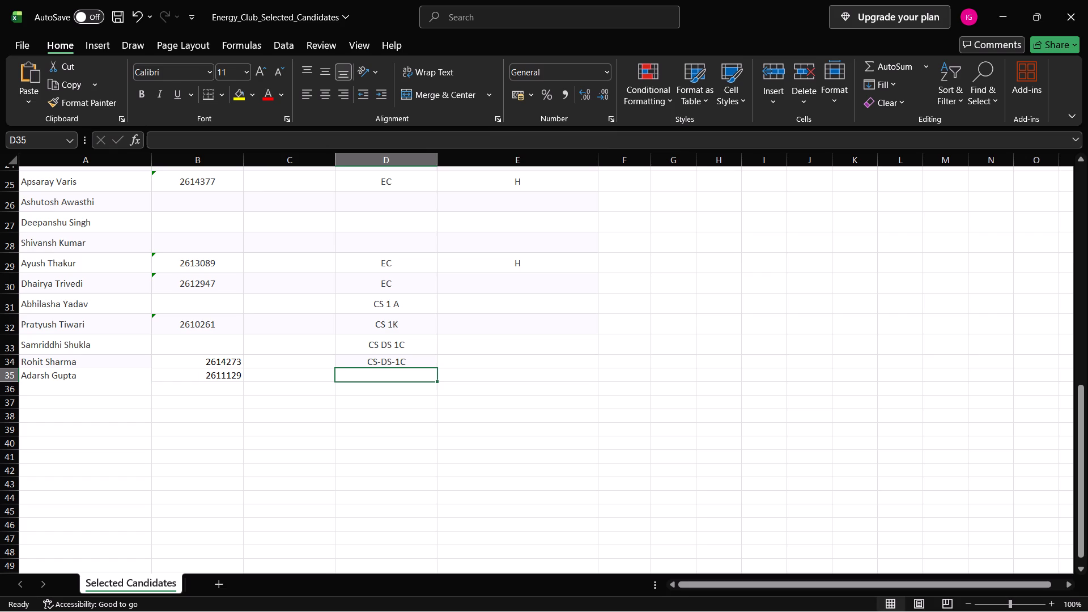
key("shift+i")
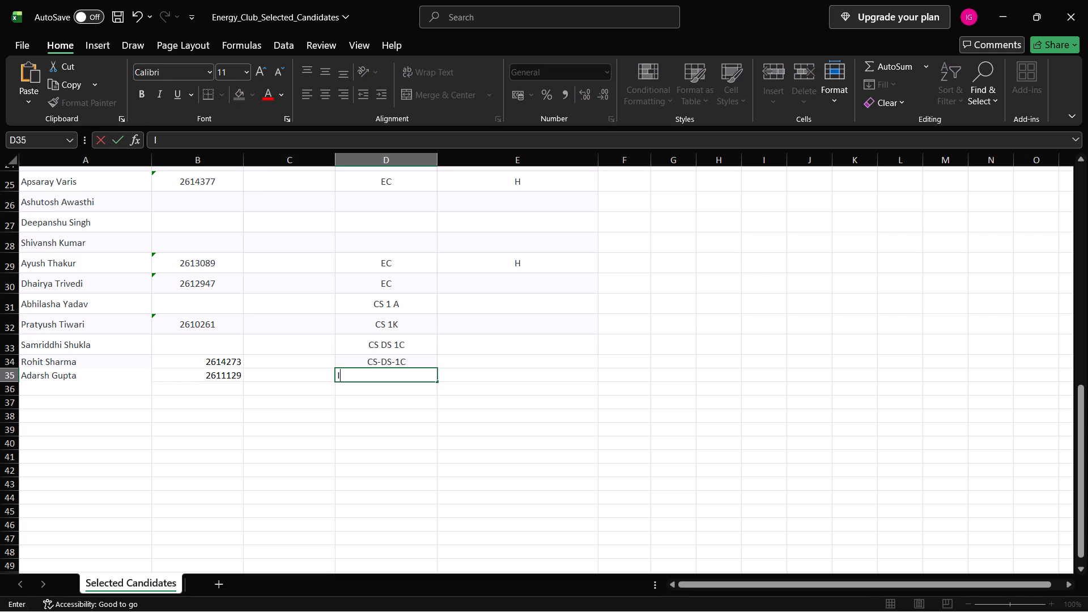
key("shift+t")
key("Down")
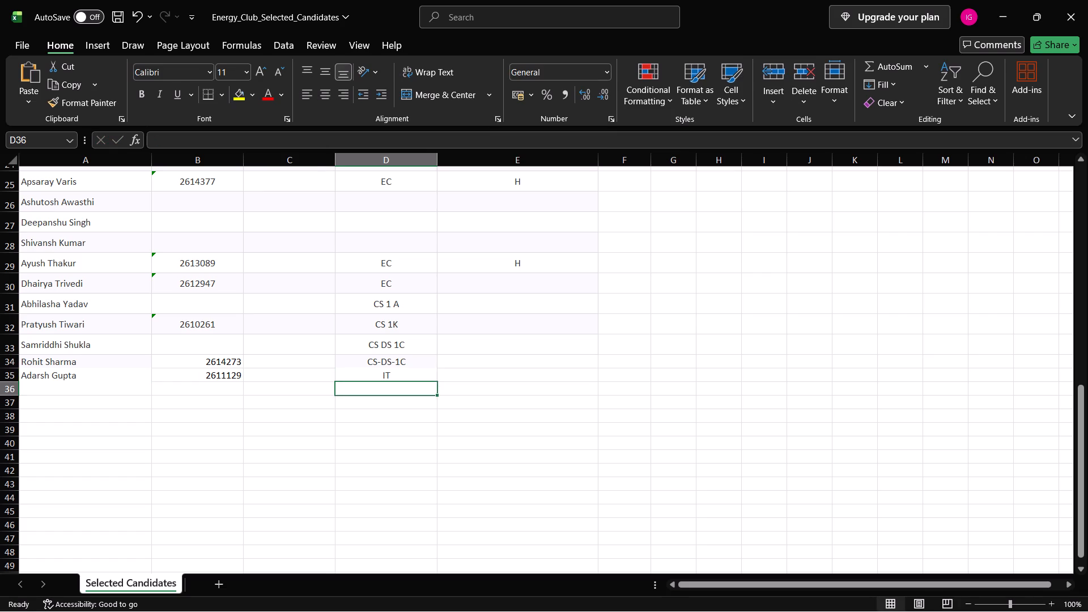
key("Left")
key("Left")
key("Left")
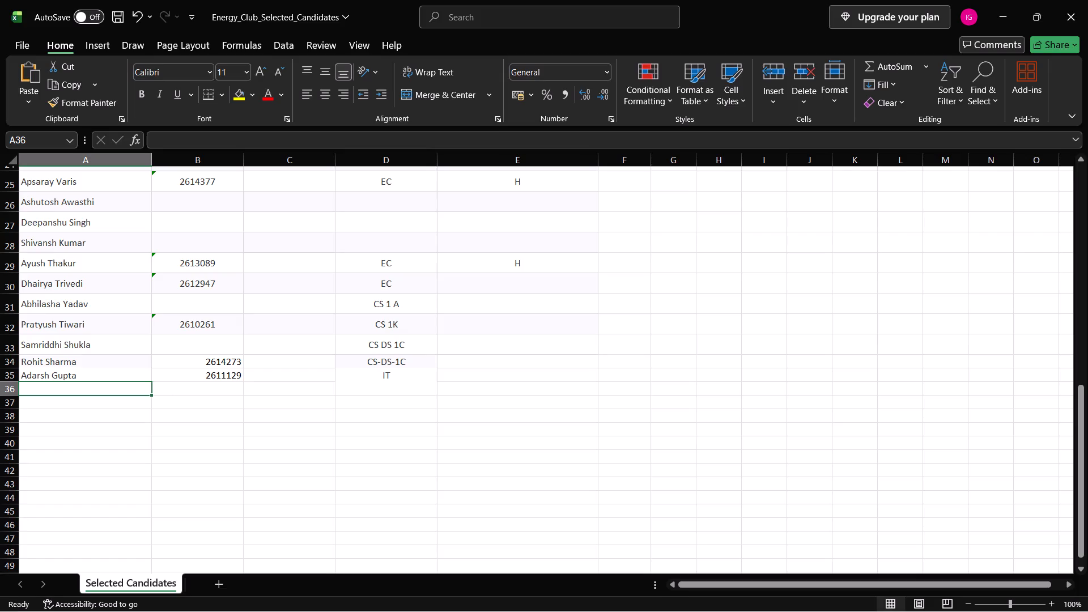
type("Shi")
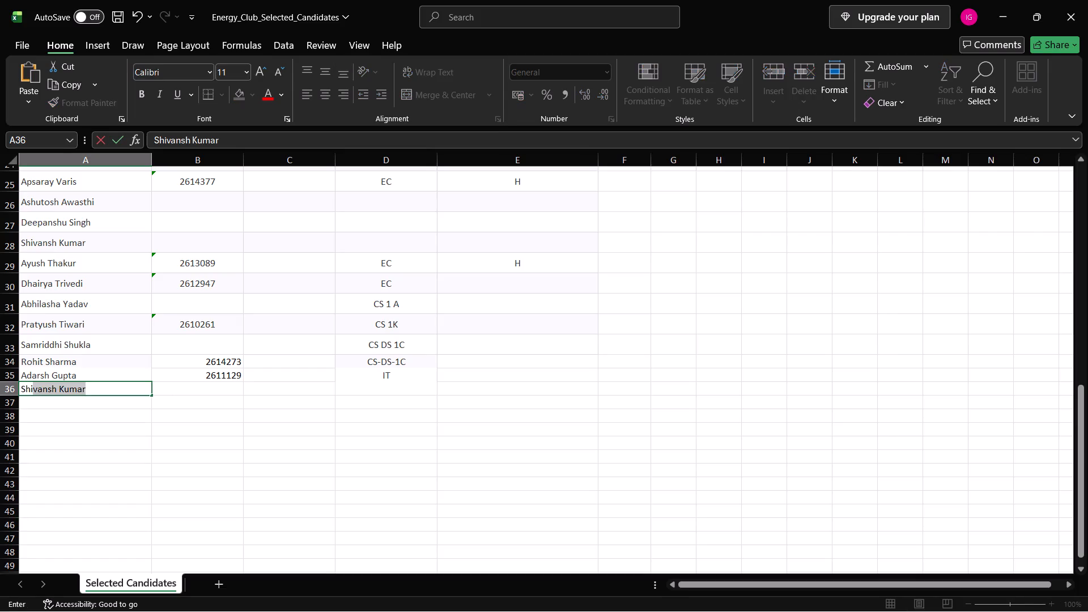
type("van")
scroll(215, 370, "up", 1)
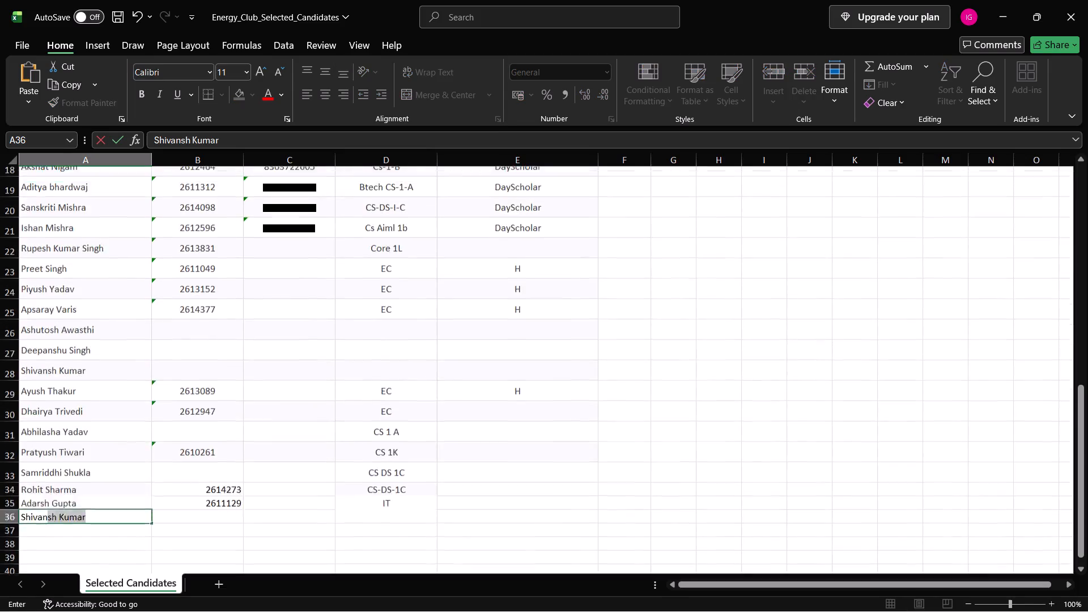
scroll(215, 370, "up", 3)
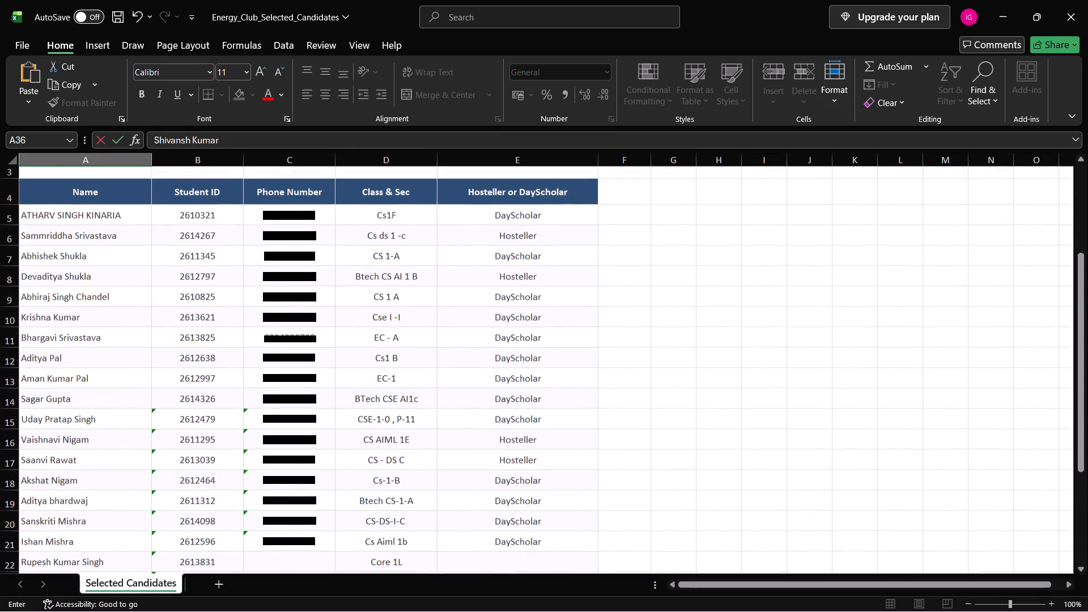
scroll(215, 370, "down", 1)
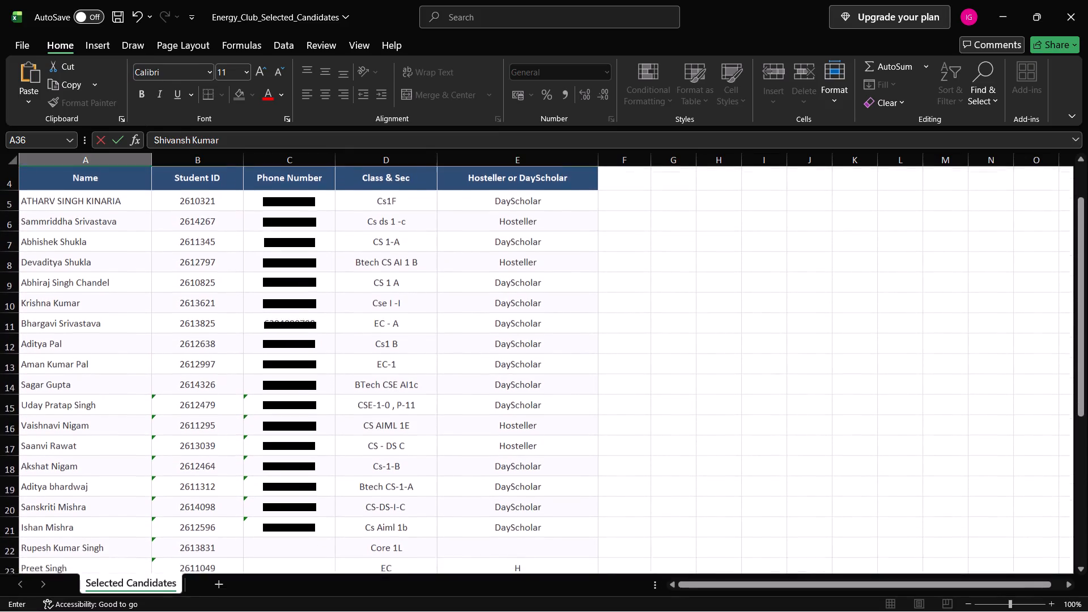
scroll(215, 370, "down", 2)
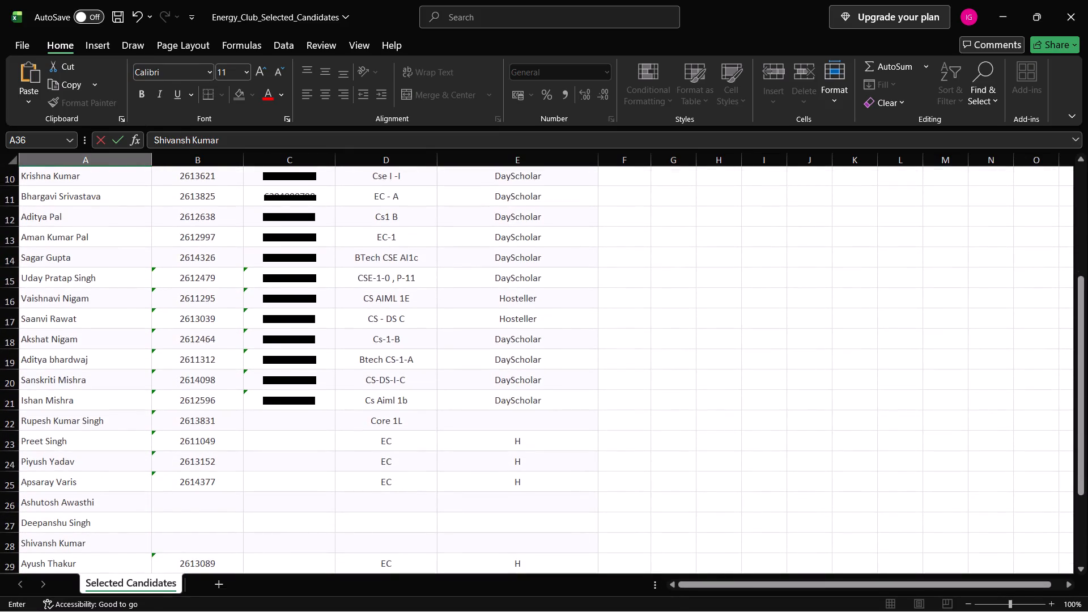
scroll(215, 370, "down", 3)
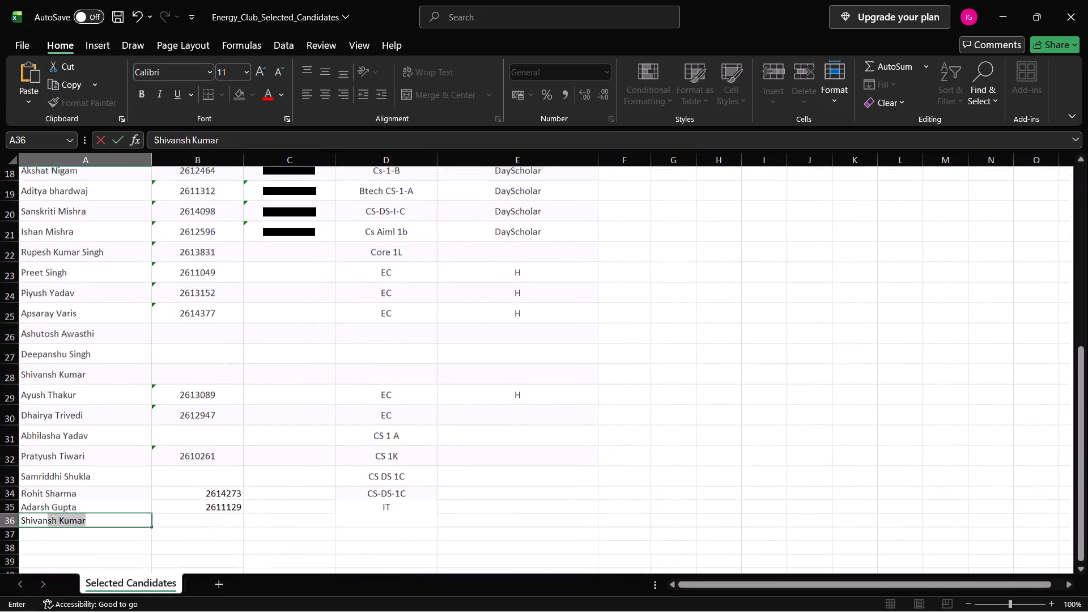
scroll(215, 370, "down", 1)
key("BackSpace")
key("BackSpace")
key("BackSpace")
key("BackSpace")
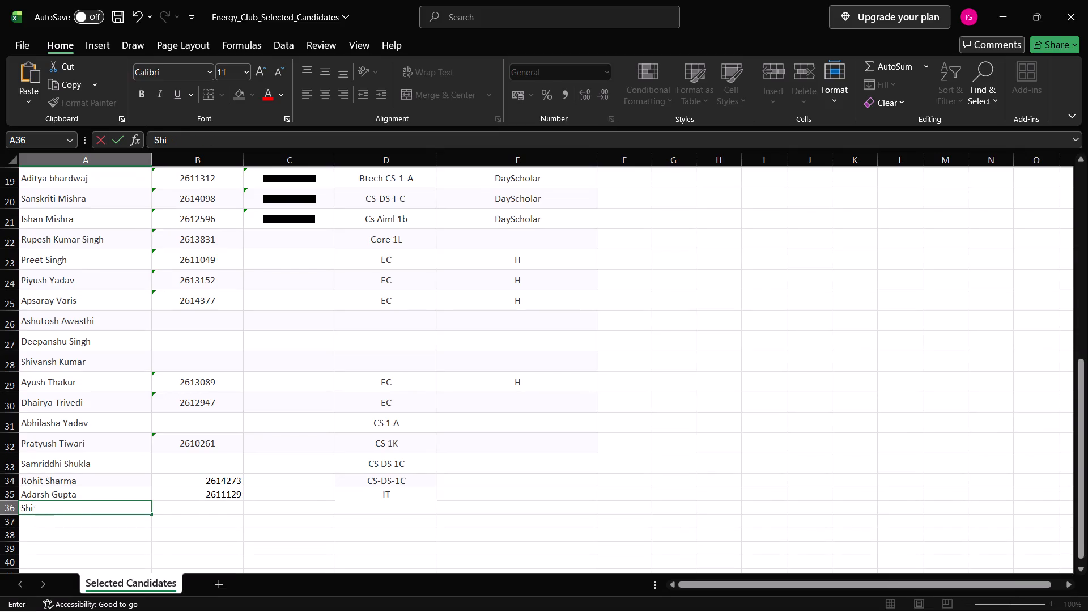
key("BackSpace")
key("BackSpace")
Append the missing surname to the existing candidate's name in row 28.
left_click(128, 363)
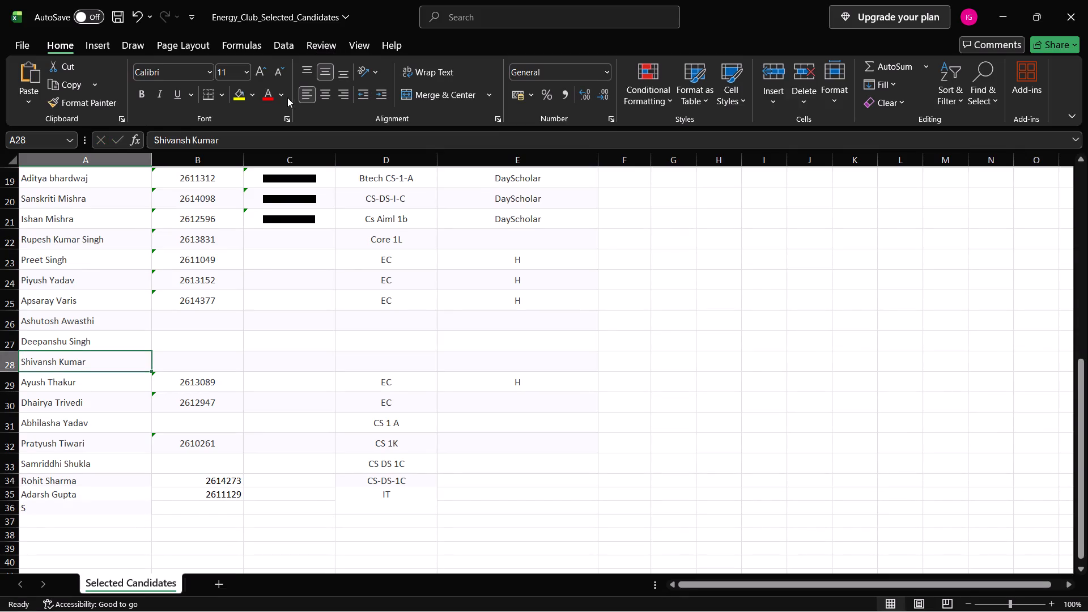
left_click(260, 136)
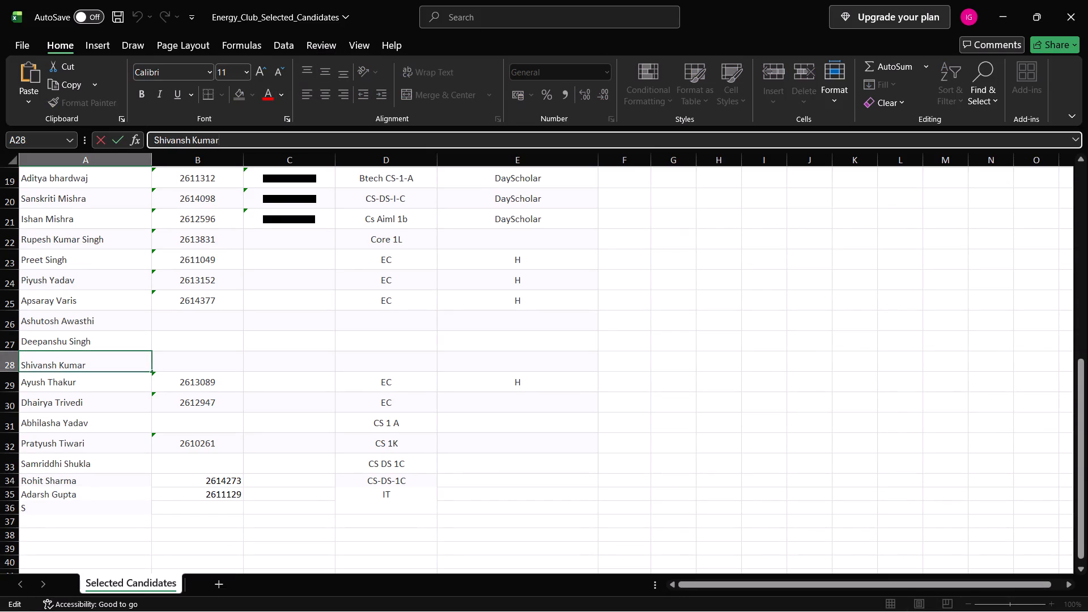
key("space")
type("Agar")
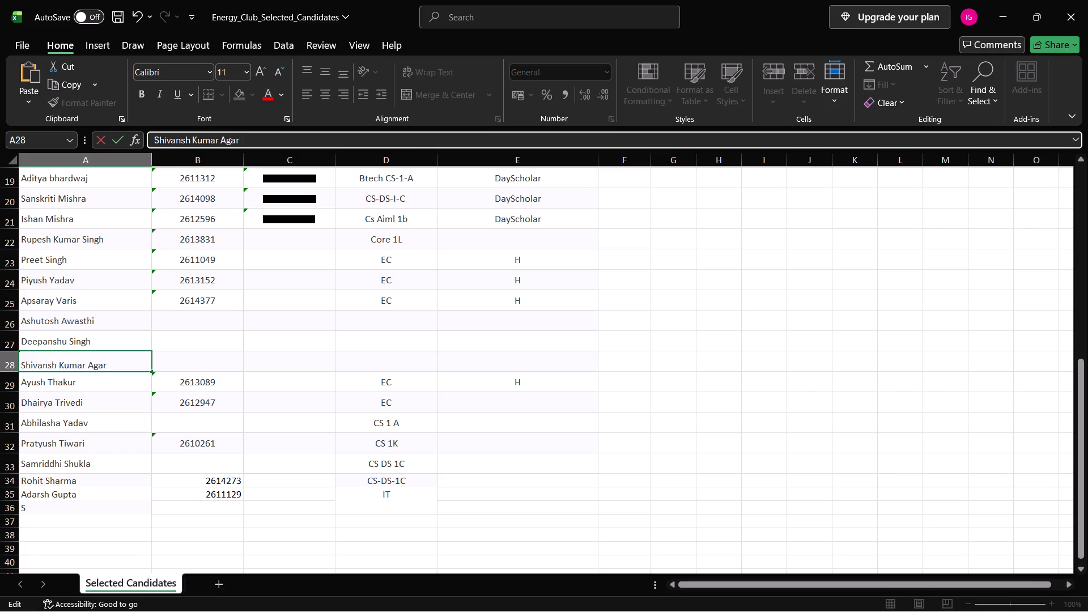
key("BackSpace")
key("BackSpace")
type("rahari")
Enter the row 28 candidate's student ID and mark Hosteller or DayScholar as H, leaving phone and Class & Sec blank.
left_click(186, 365)
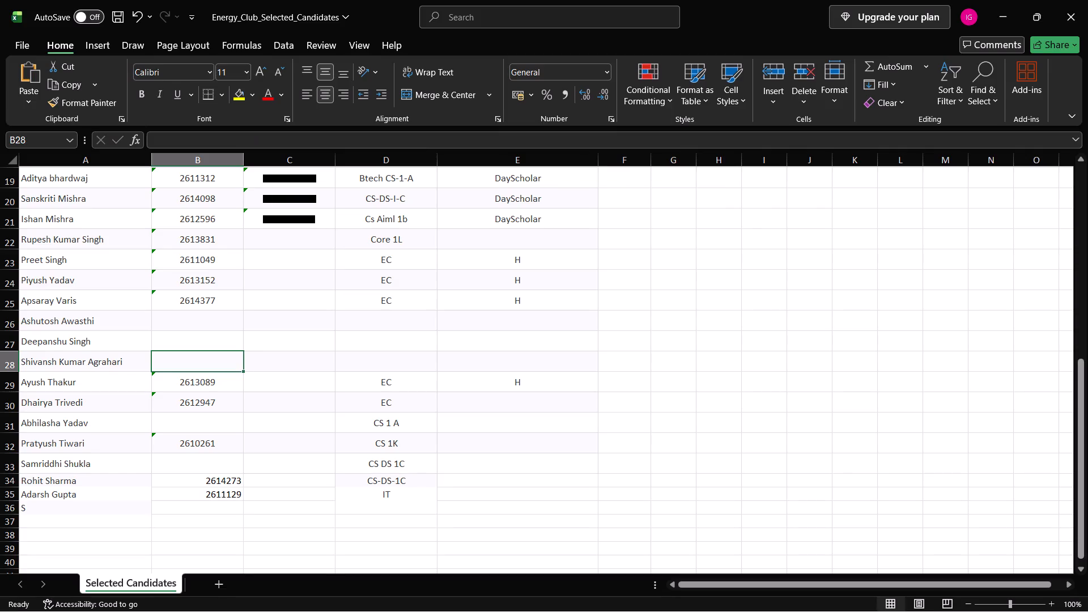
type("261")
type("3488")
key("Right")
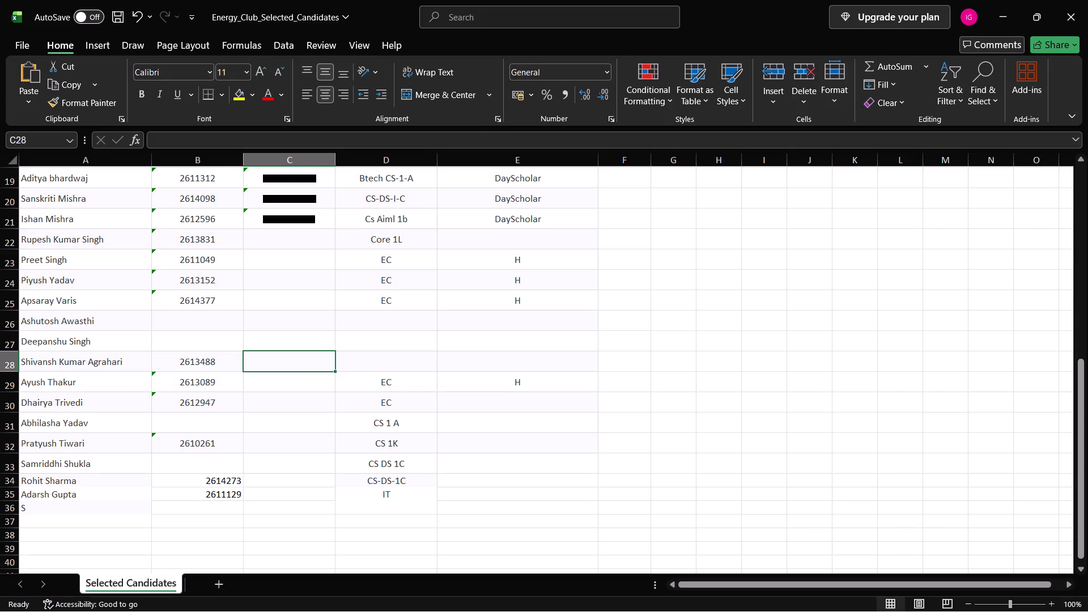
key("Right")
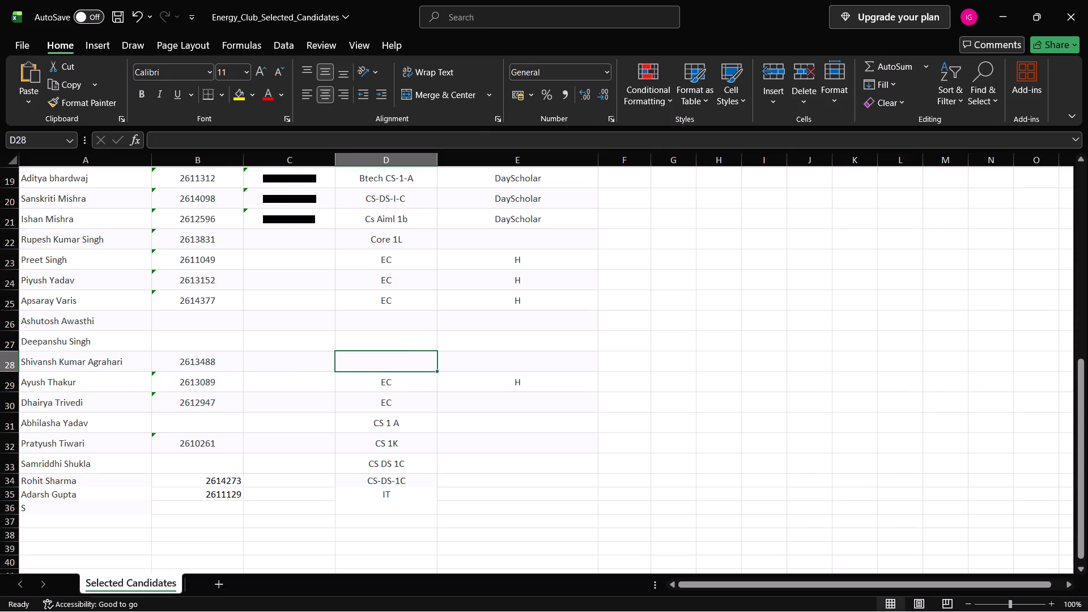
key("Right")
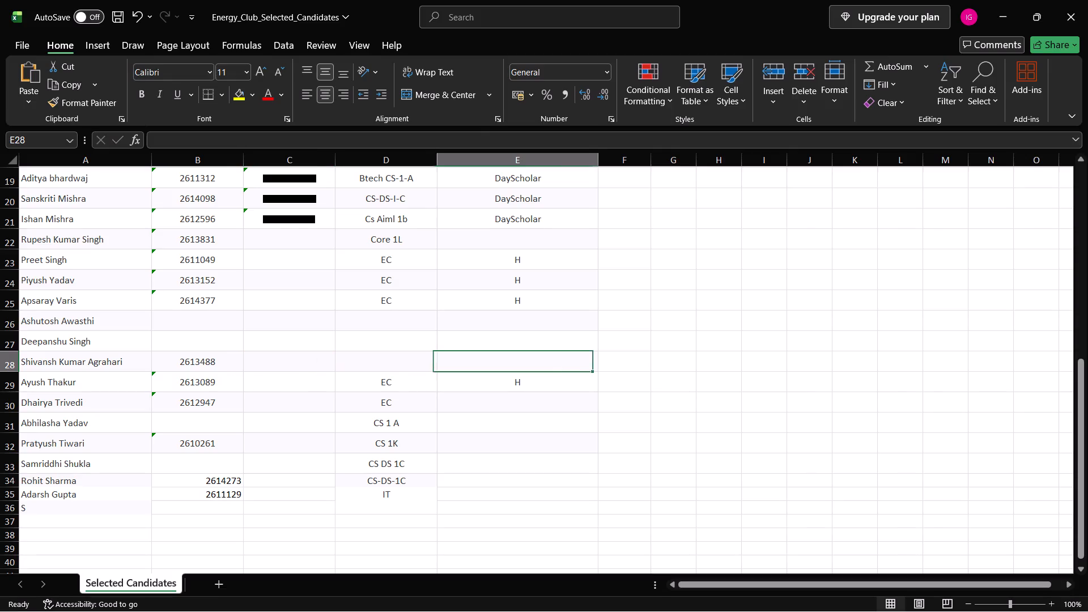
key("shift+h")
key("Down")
Center the student IDs of the two new candidates in rows 34 and 35 horizontally.
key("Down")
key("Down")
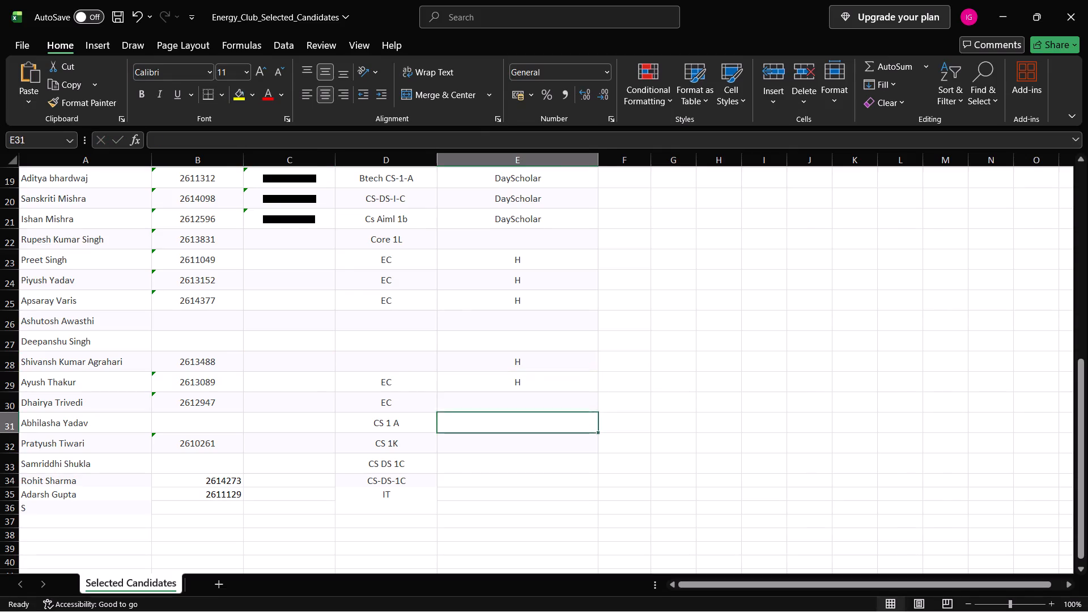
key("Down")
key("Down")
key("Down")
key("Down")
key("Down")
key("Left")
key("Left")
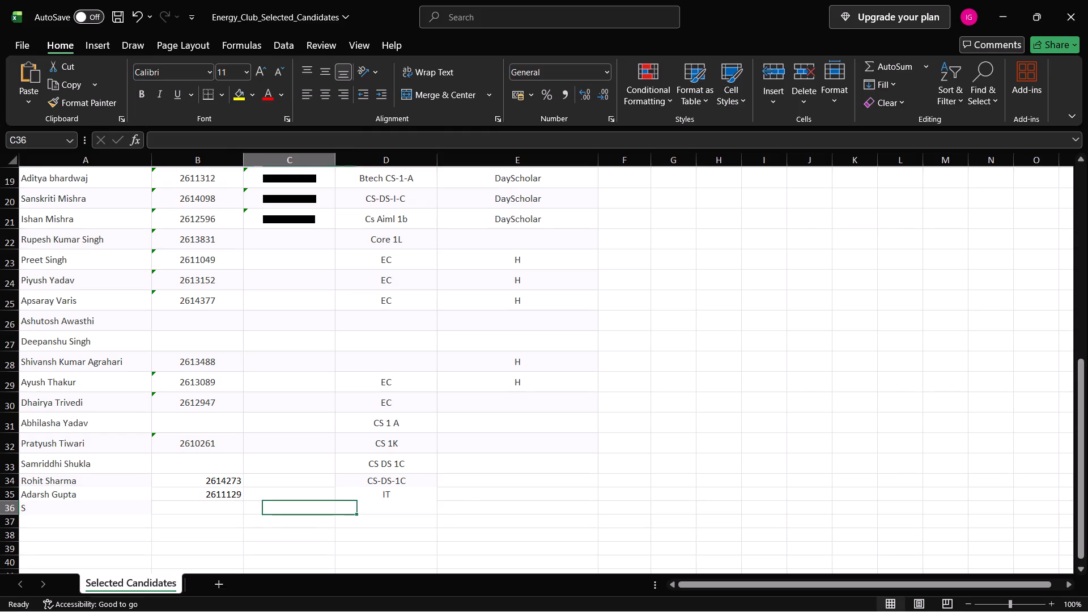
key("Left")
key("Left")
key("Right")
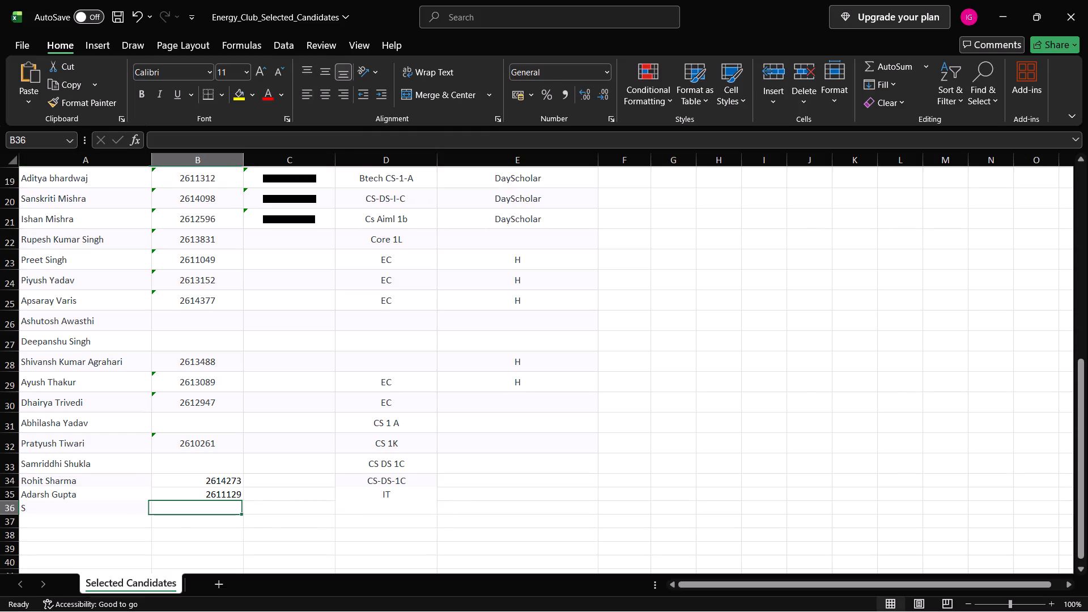
left_click(207, 486)
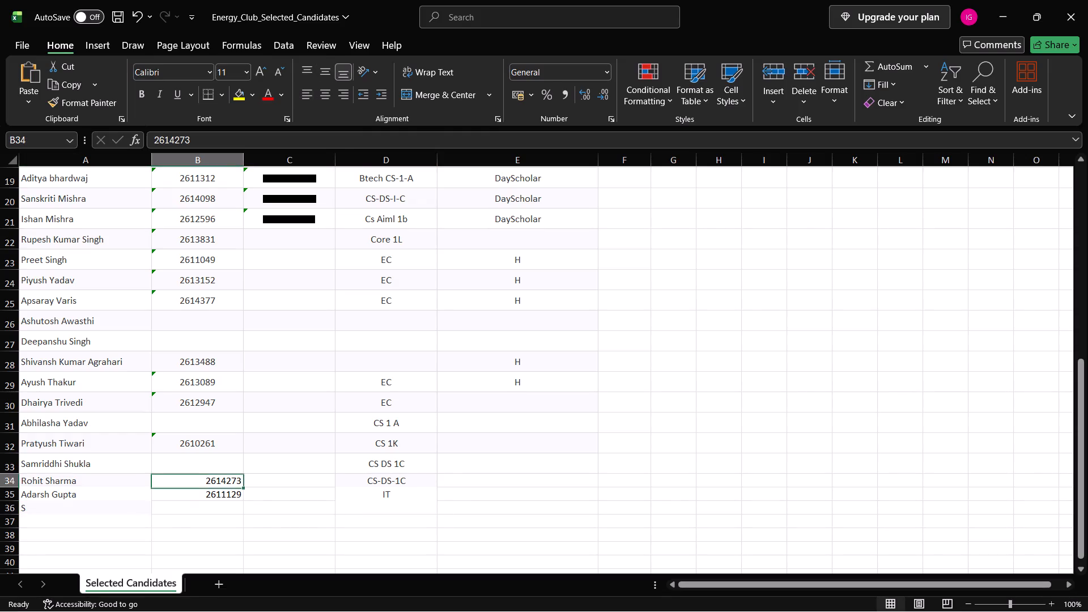
left_click(206, 490)
left_click(209, 482, "ctrl")
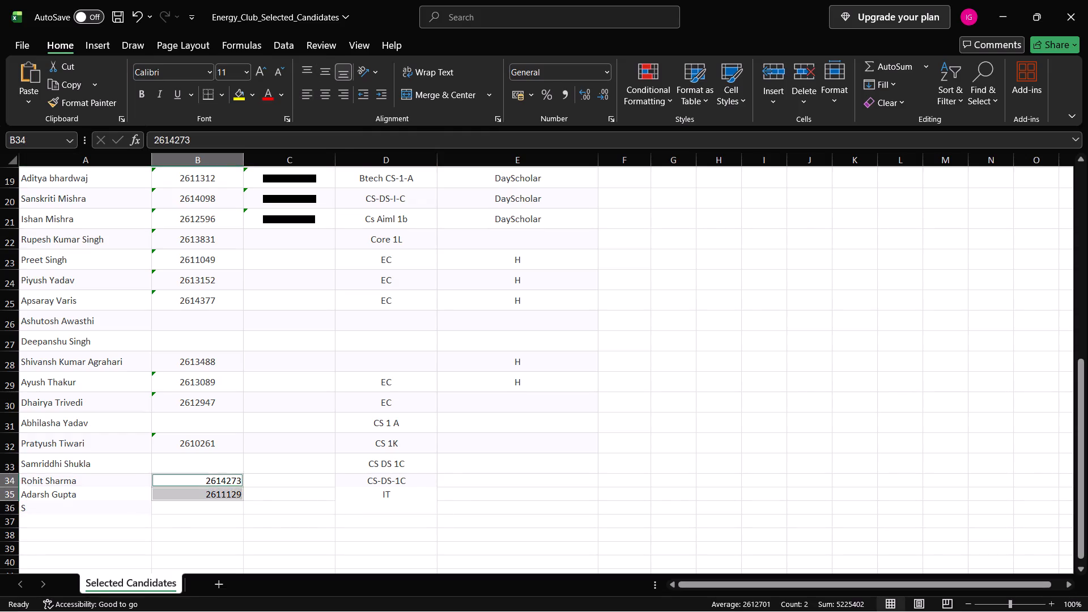
left_click(324, 91)
left_click(196, 529)
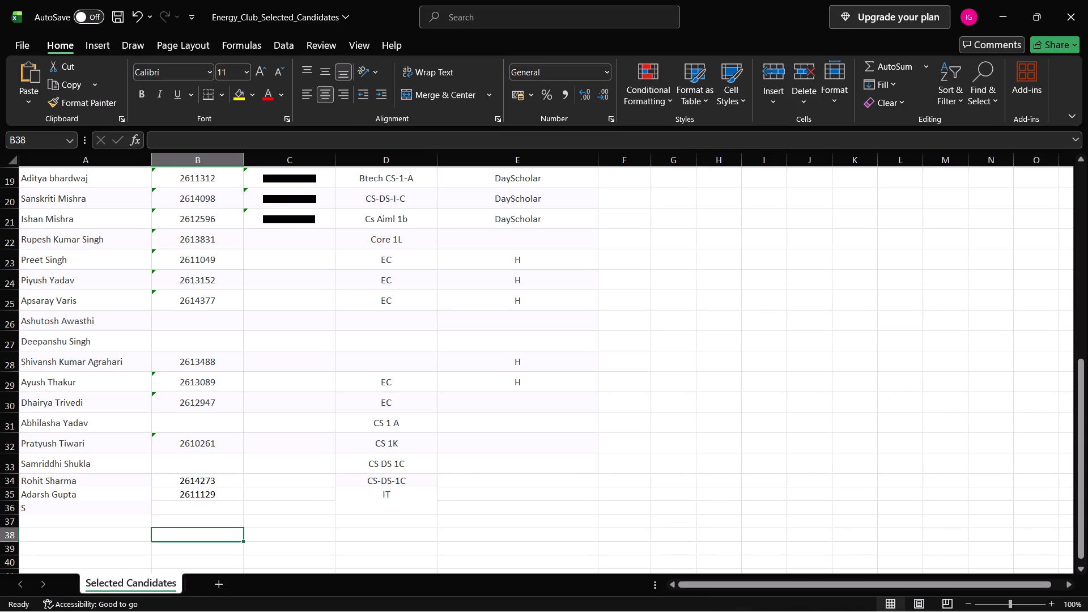
Clear the stray letter S from the Name cell in row 36.
left_click(97, 501)
key("BackSpace")
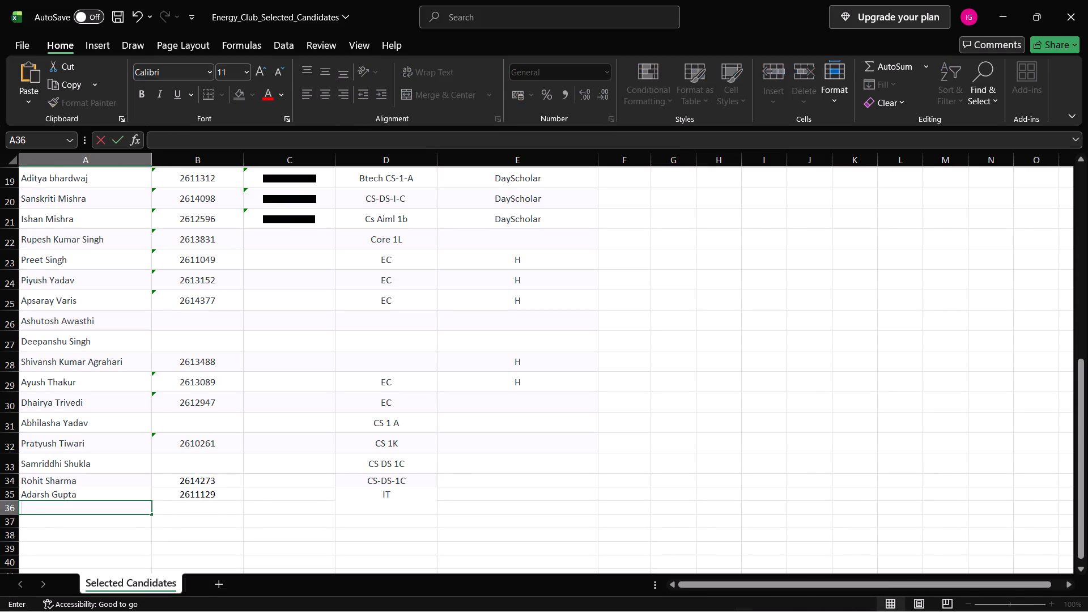
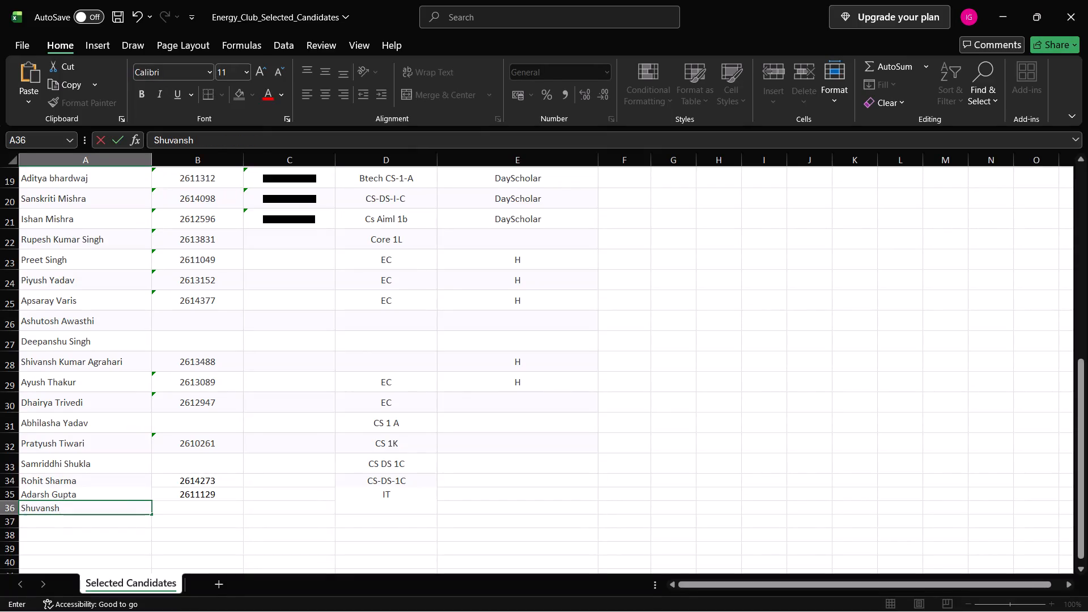
Correct the spelling of the first name in row 36 and complete it with the candidate's surname.
key("BackSpace")
key("BackSpace")
key("BackSpace")
key("BackSpace")
key("BackSpace")
key("BackSpace")
key("BackSpace")
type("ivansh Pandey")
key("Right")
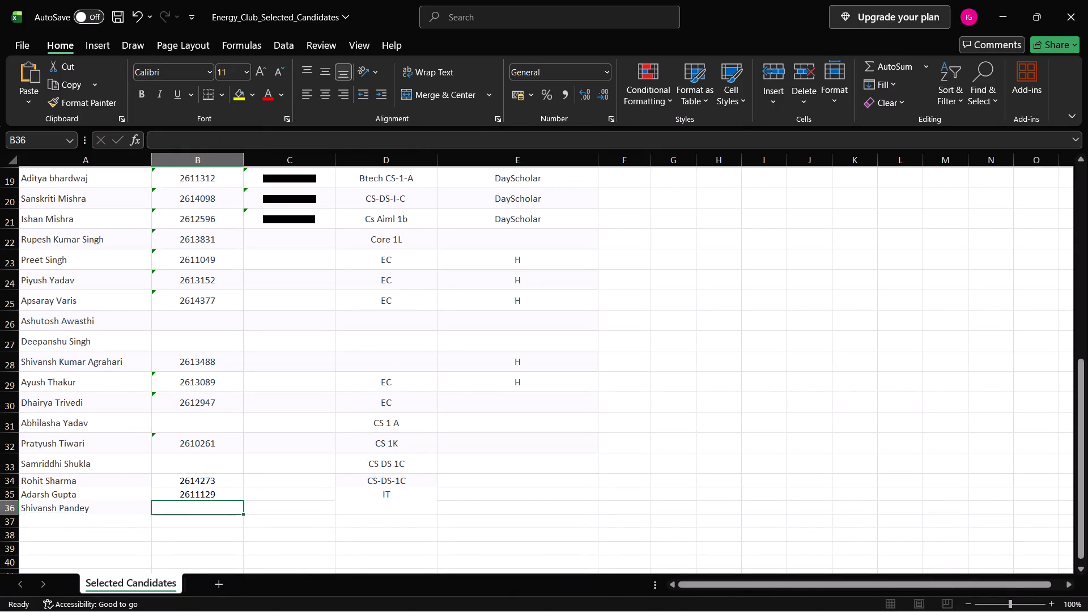
Fill in the row 36 candidate's student ID, Class & Sec as ECE and hosteller status as H, leaving phone blank.
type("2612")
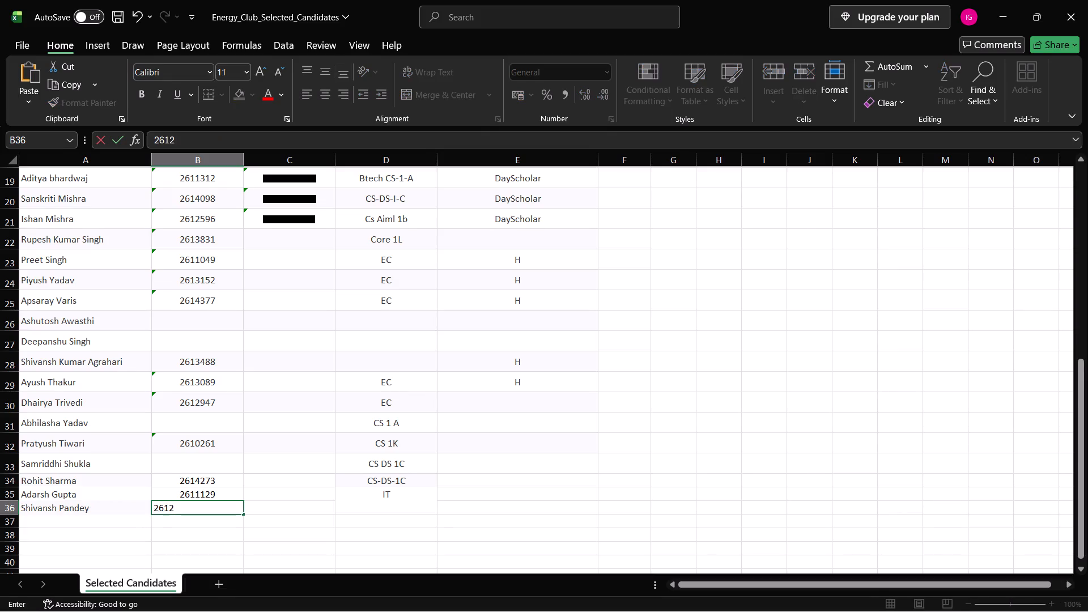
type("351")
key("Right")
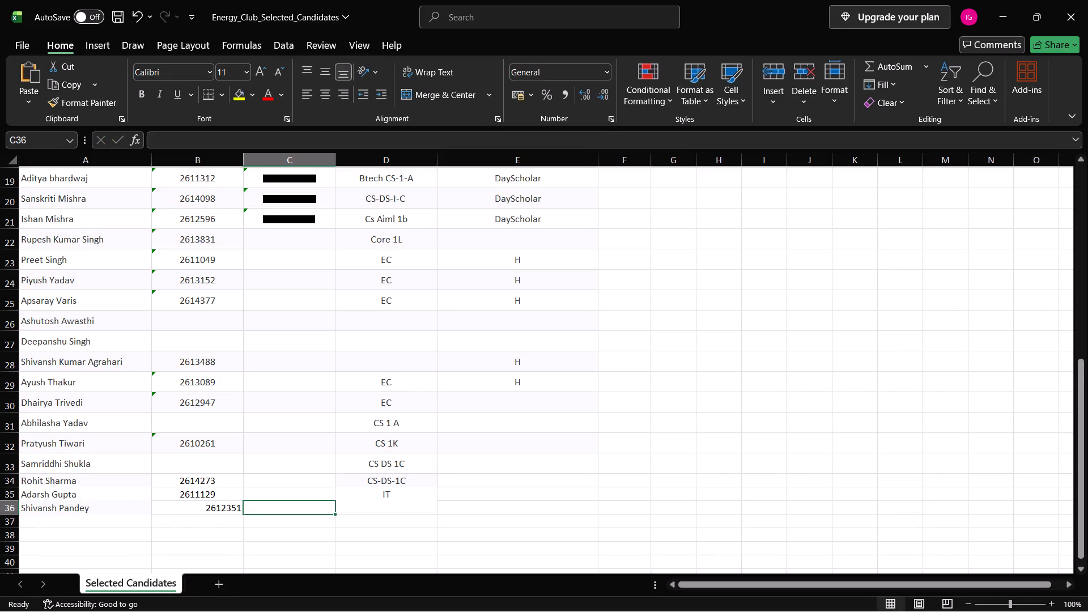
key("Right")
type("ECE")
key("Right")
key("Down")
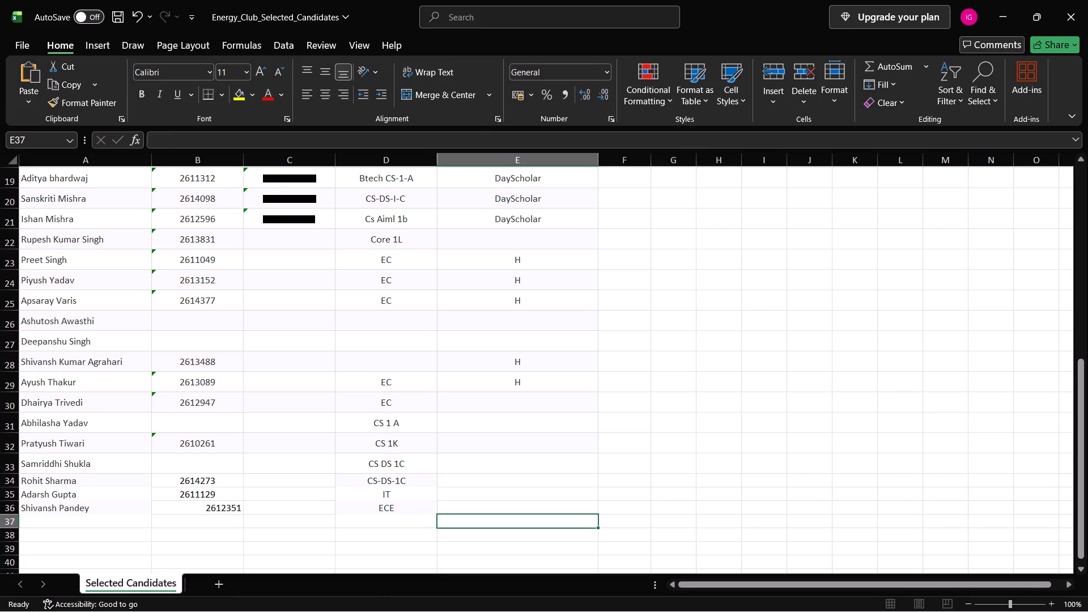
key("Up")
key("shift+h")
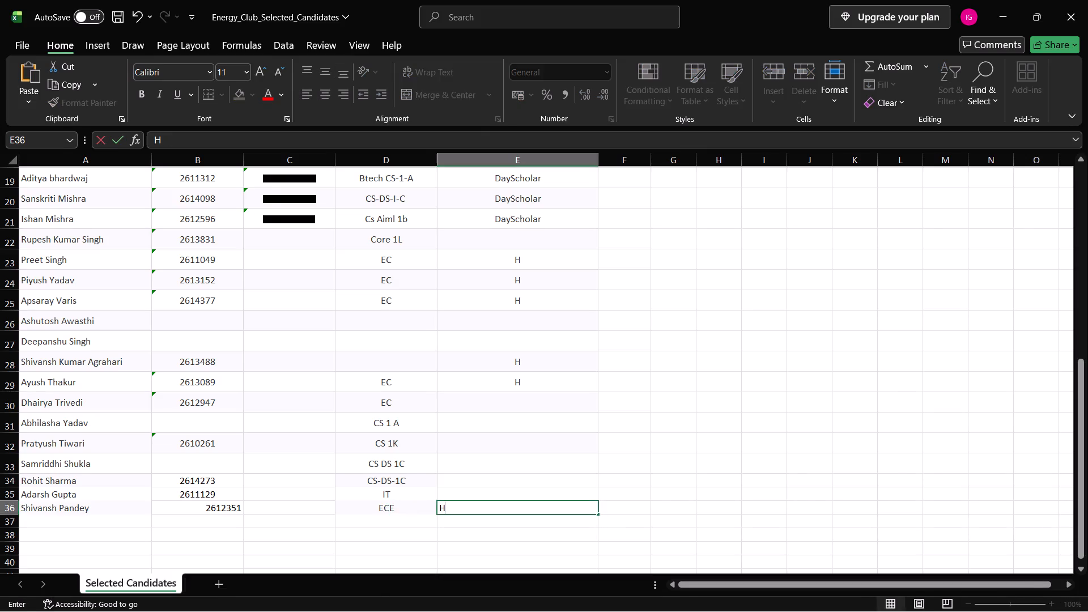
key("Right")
Enter the next candidate's full name in the Name cell of row 37.
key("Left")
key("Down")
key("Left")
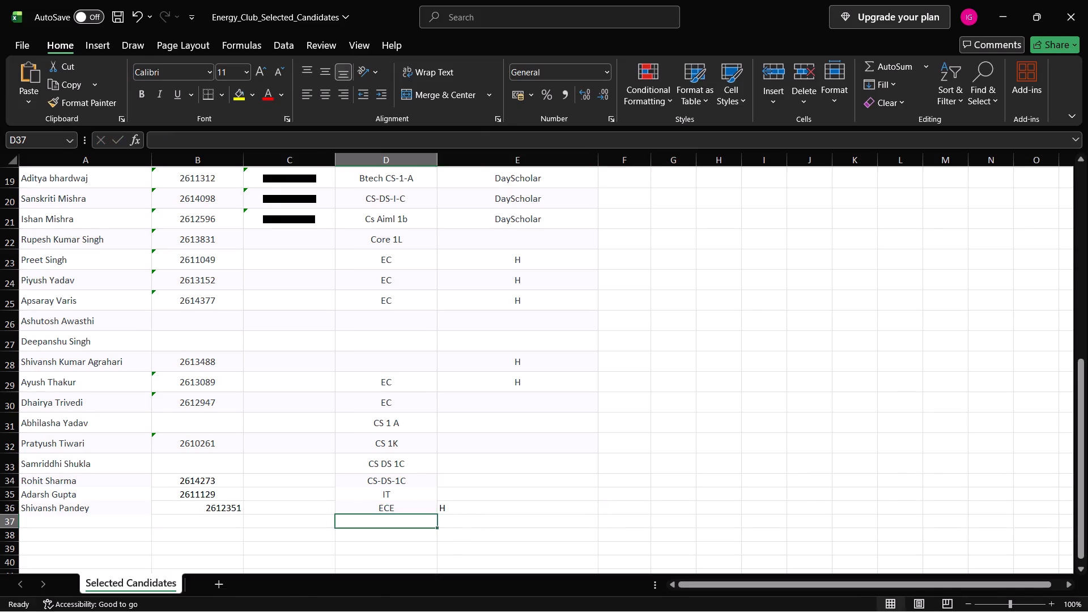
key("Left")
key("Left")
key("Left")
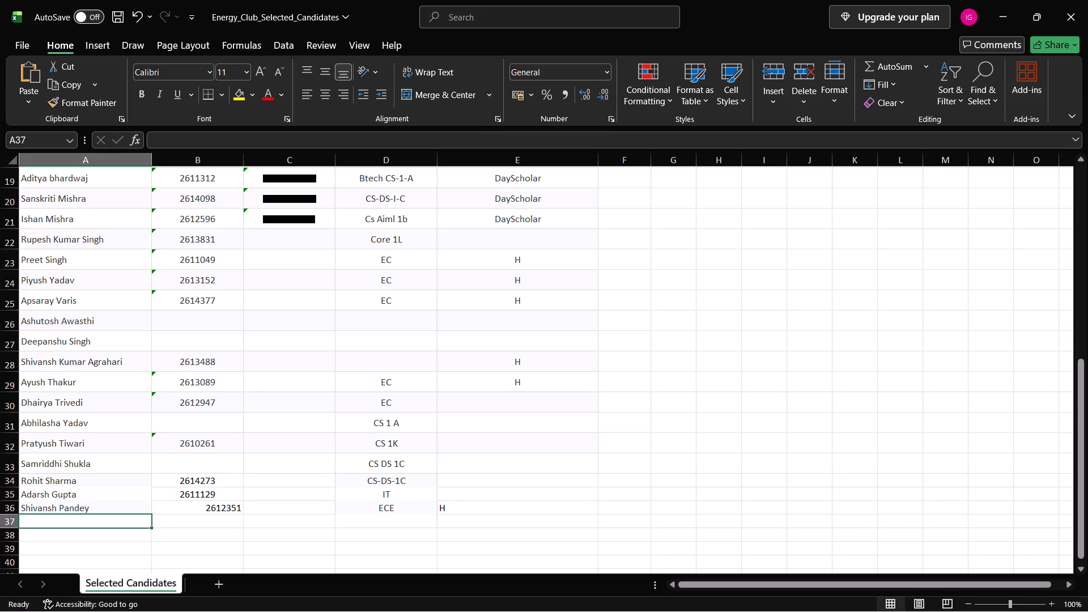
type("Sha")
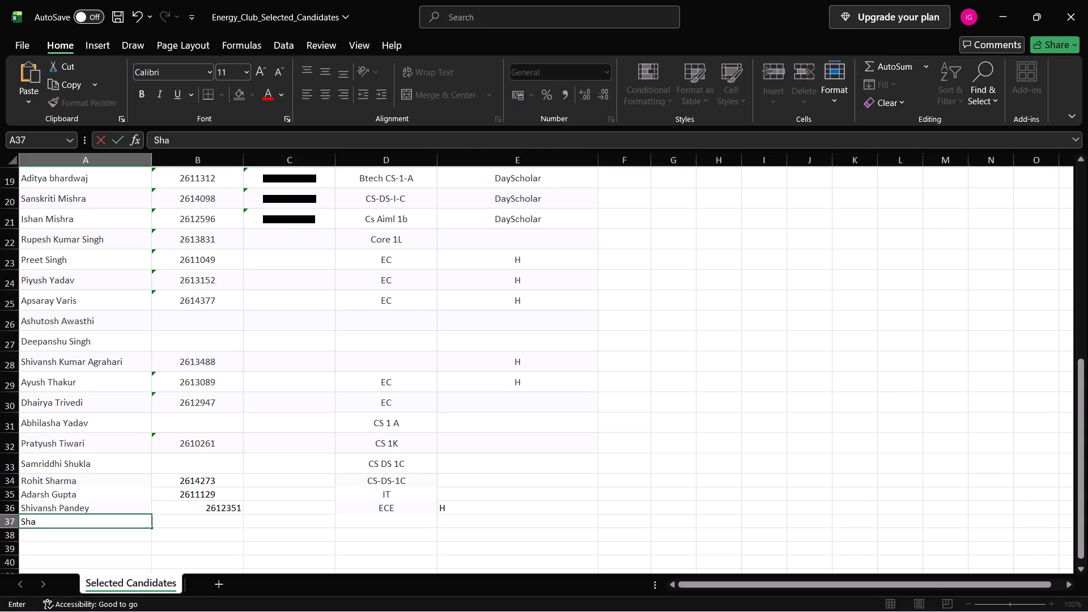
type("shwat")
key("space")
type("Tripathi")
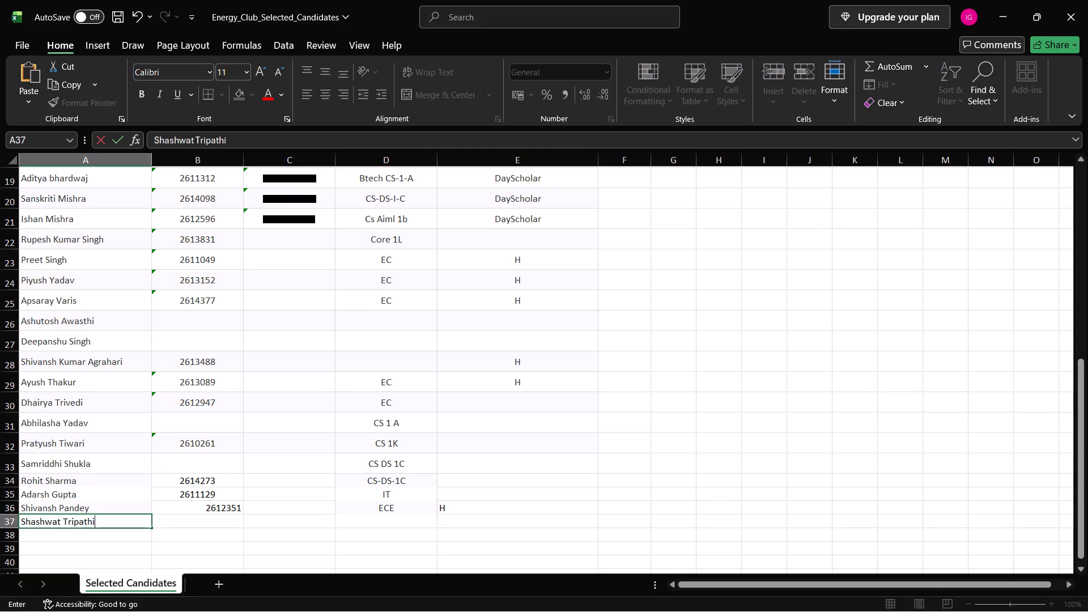
left_click(206, 523)
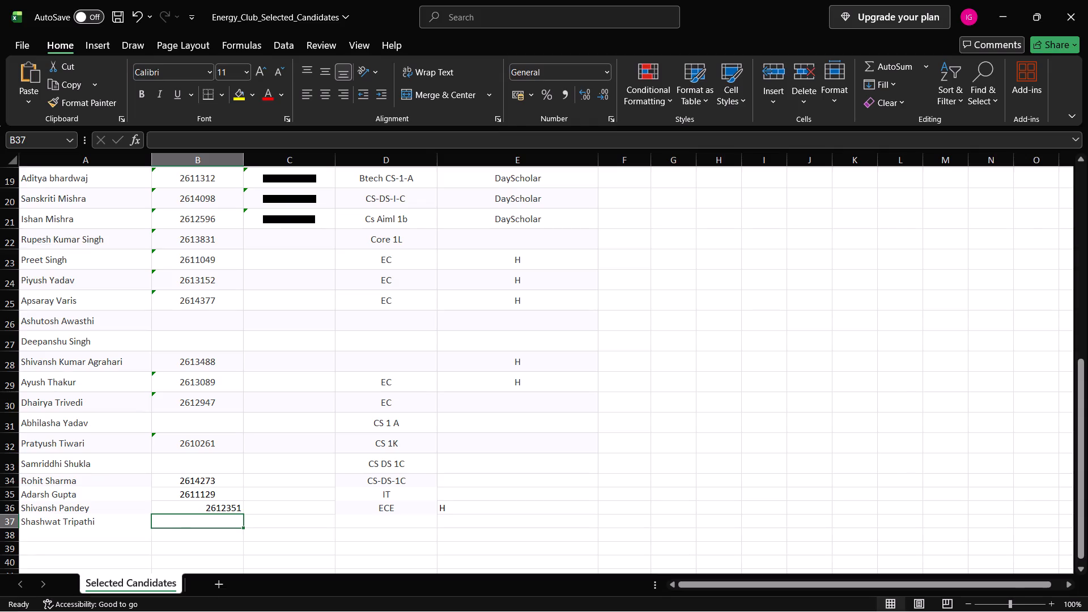
Enter the row 37 candidate's student ID and set hosteller status to H, leaving phone and Class & Sec blank.
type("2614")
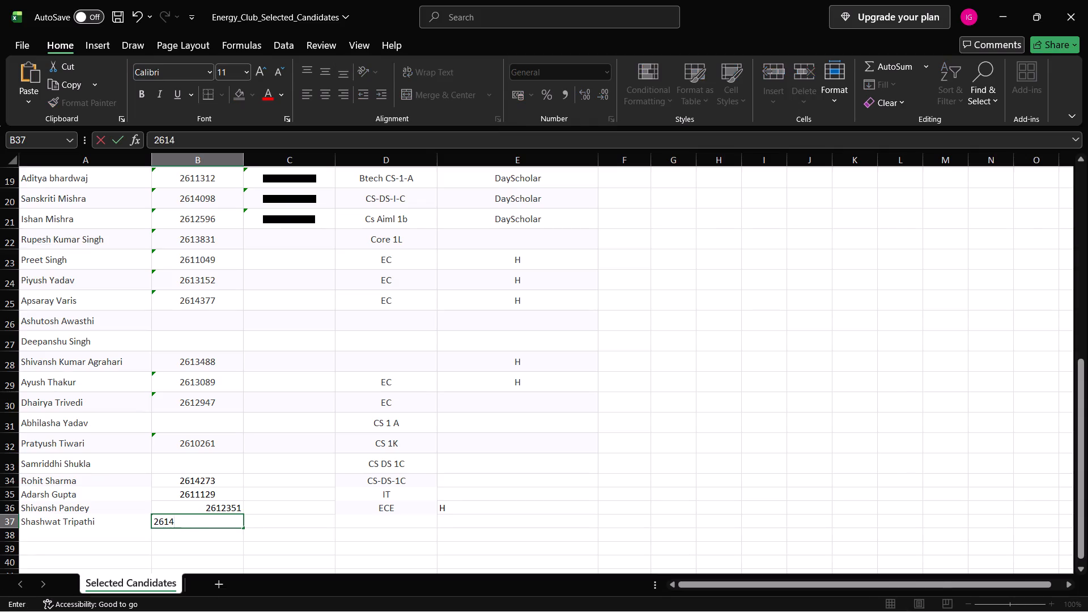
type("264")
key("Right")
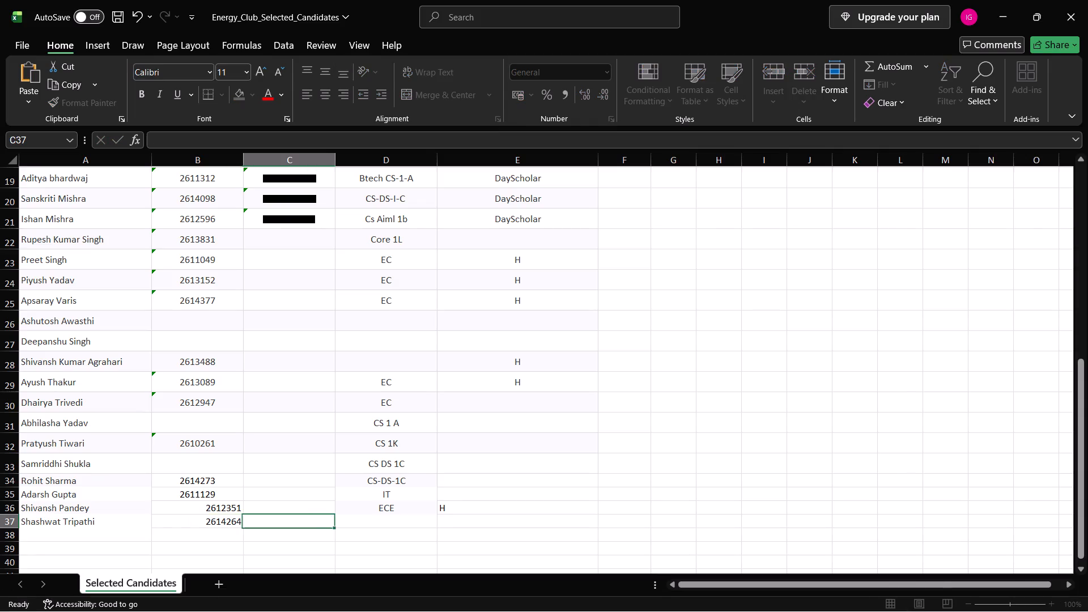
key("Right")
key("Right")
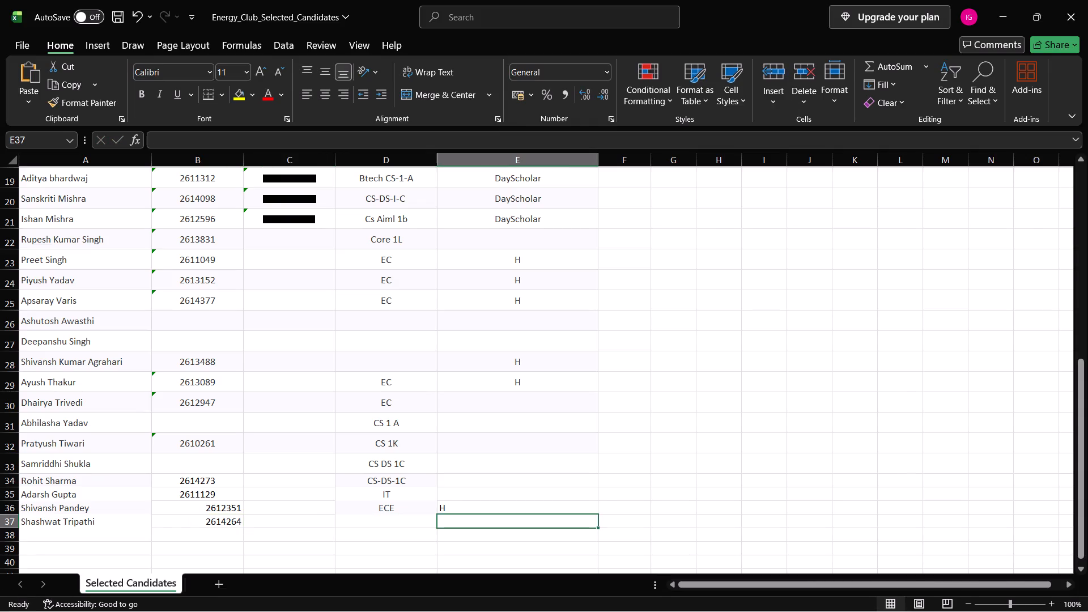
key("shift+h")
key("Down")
Enter the next candidate's full name in the Name cell of row 38.
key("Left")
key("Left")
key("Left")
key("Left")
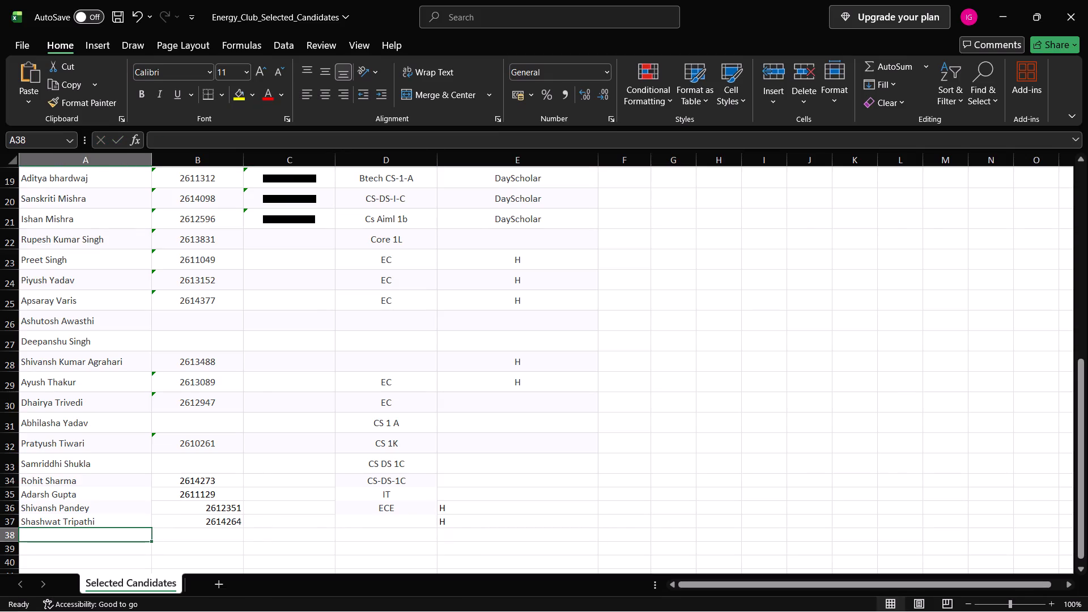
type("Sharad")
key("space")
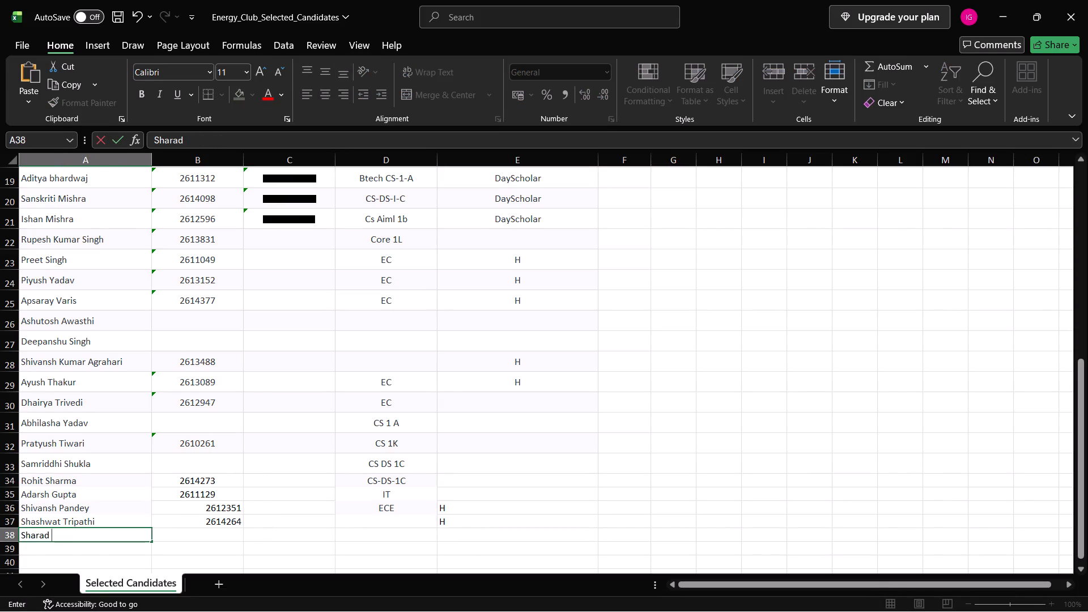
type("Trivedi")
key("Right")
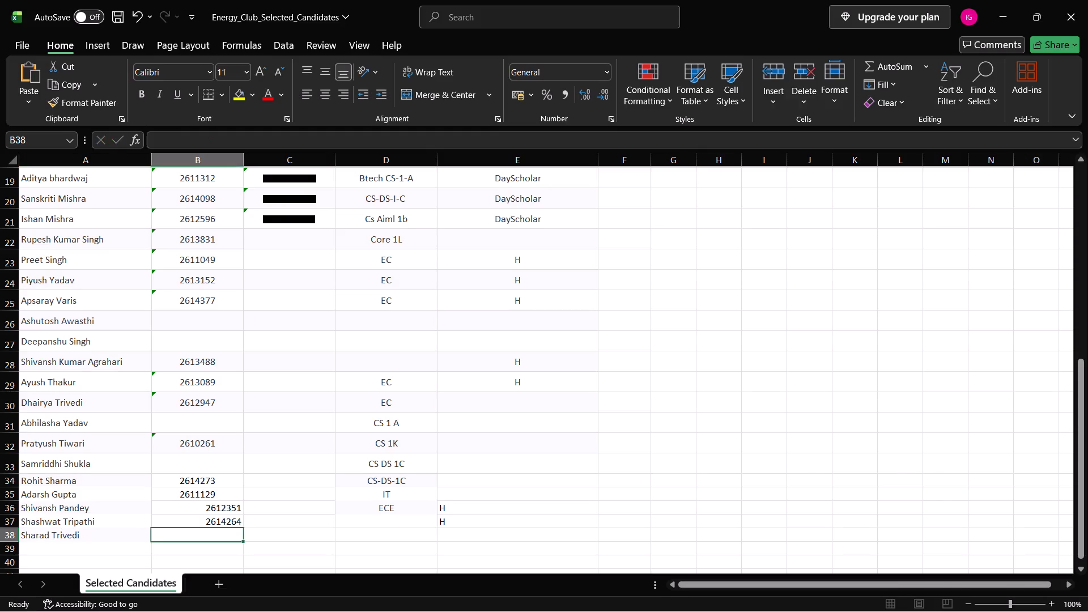
Fill in the row 38 candidate's student ID, hosteller status as D and Class & Sec as CSE, leaving phone blank.
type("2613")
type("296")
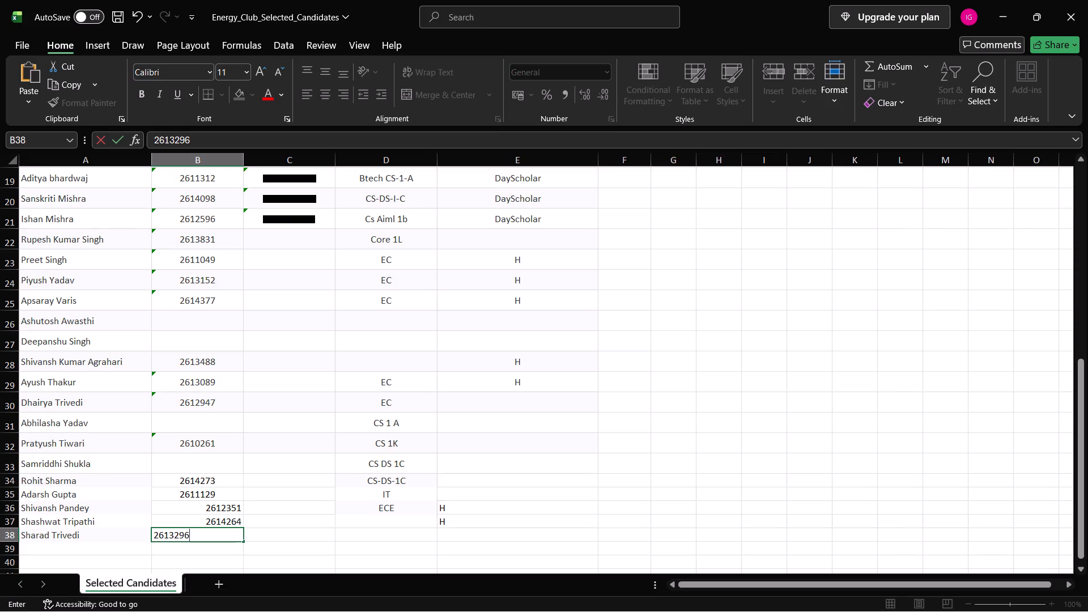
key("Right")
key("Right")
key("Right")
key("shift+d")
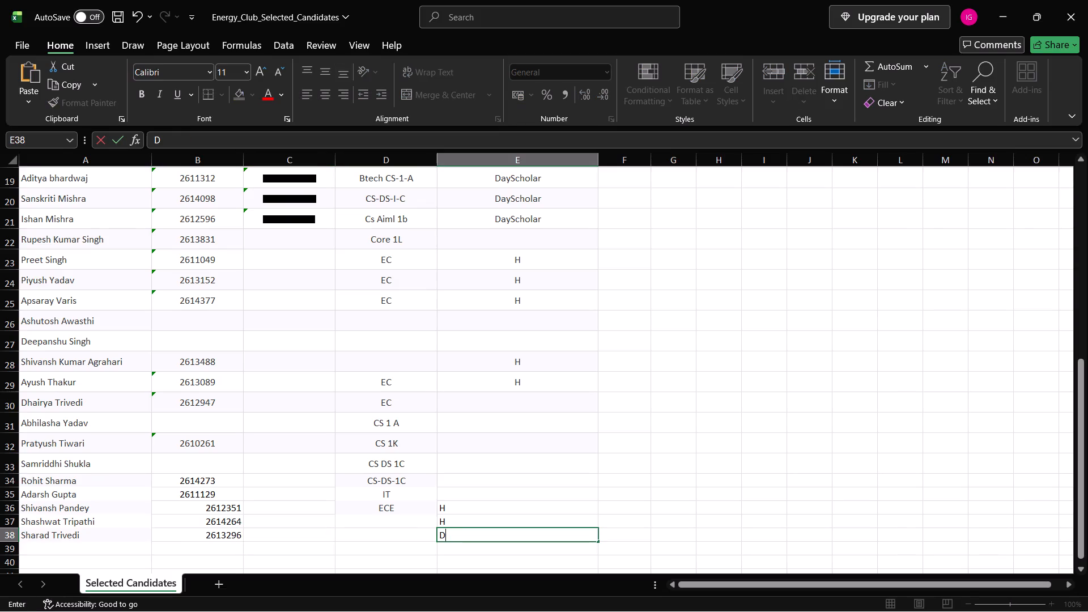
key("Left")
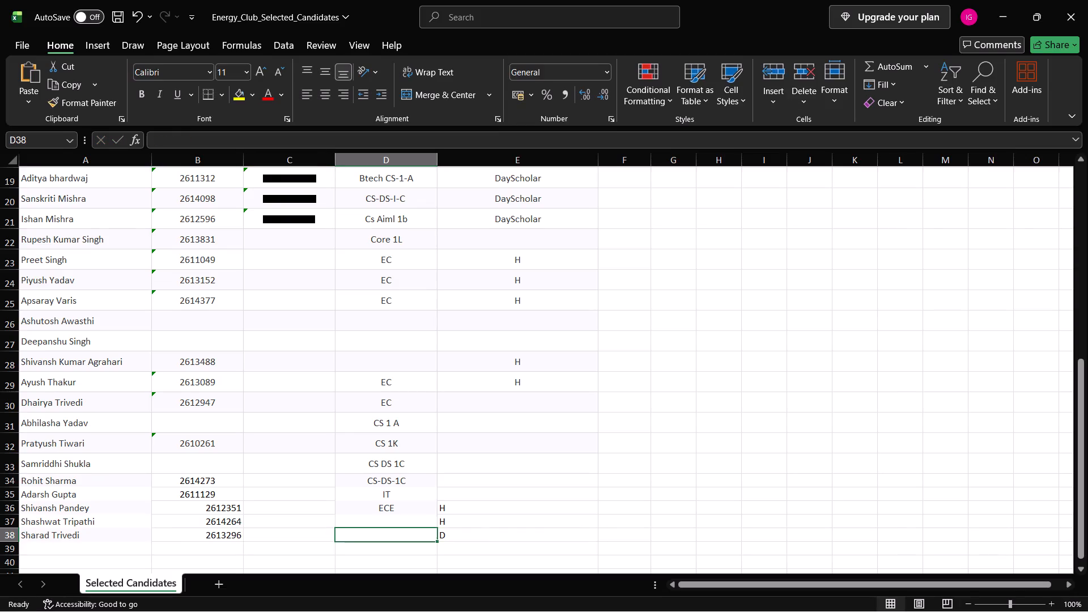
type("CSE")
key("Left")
Enter the next candidate's full name in the Name cell of row 39.
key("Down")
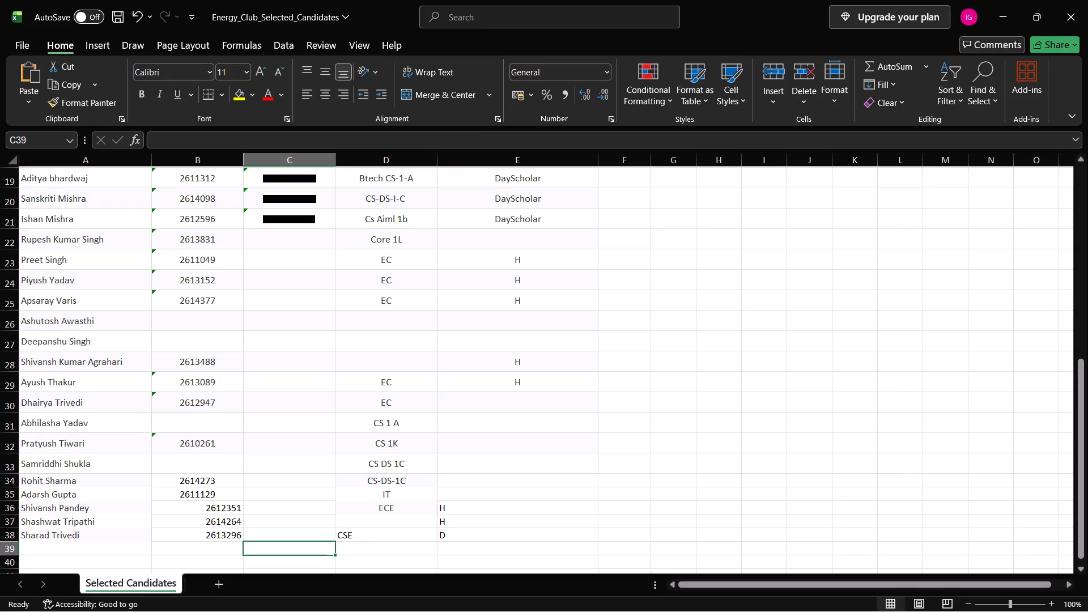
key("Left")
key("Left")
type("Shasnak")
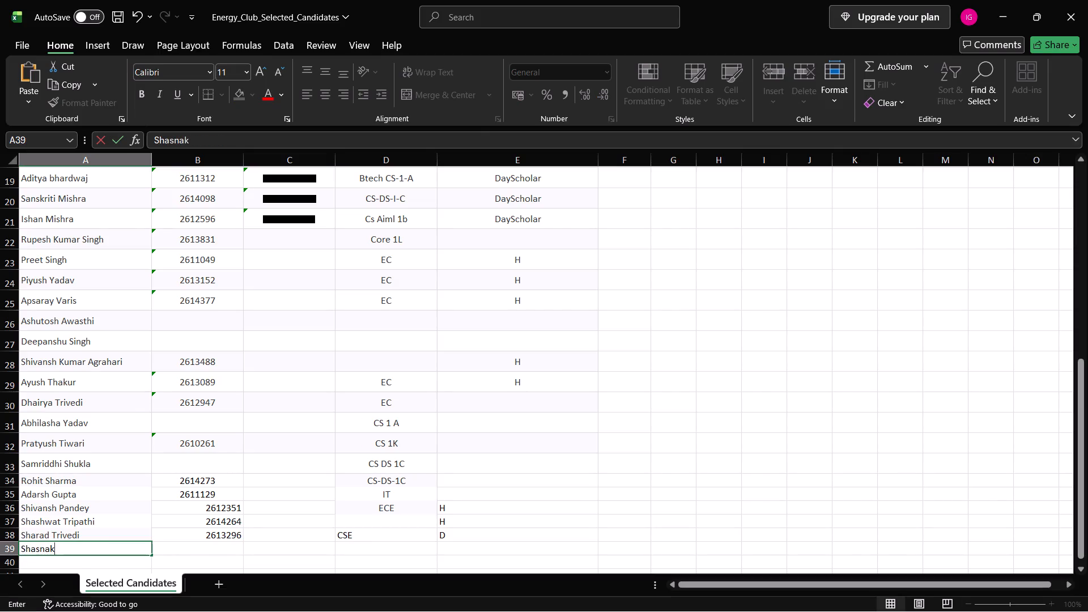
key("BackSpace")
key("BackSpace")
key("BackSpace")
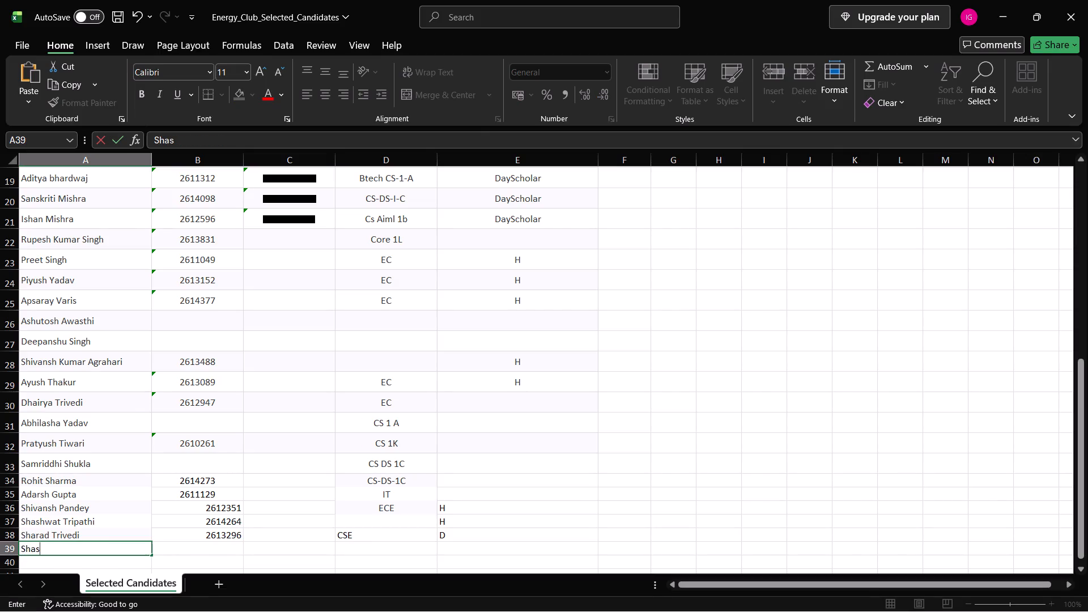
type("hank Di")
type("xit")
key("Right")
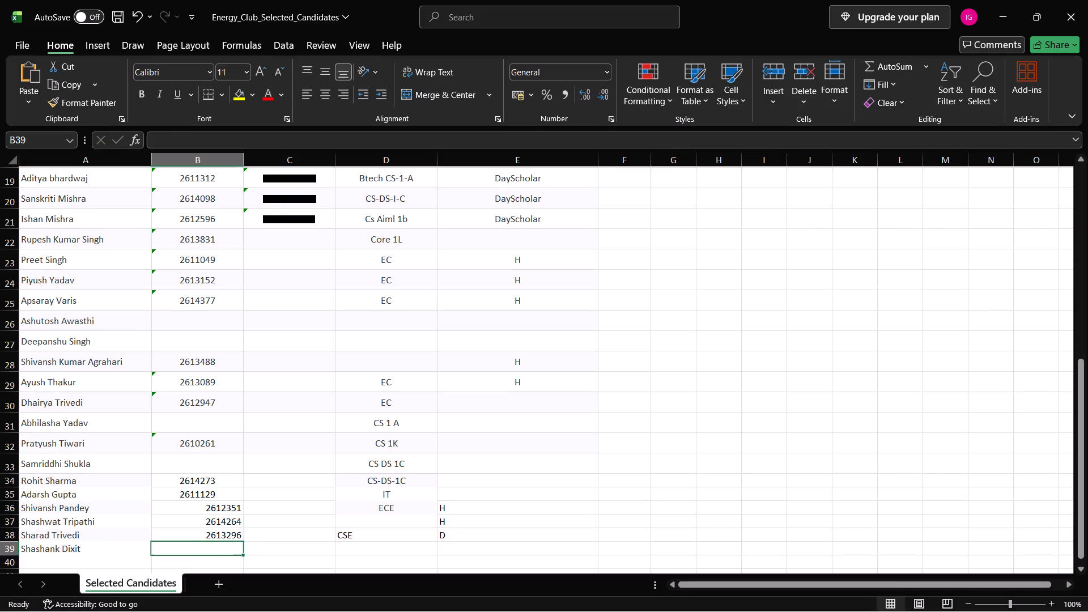
Enter the row 39 candidate's student ID and set hosteller status to H, leaving Class & Sec blank.
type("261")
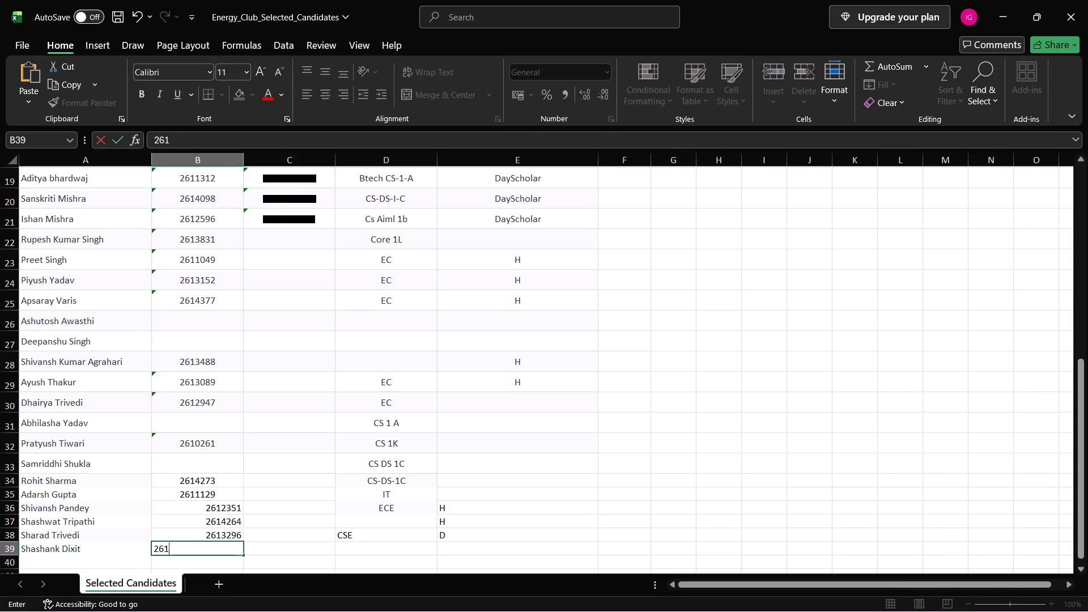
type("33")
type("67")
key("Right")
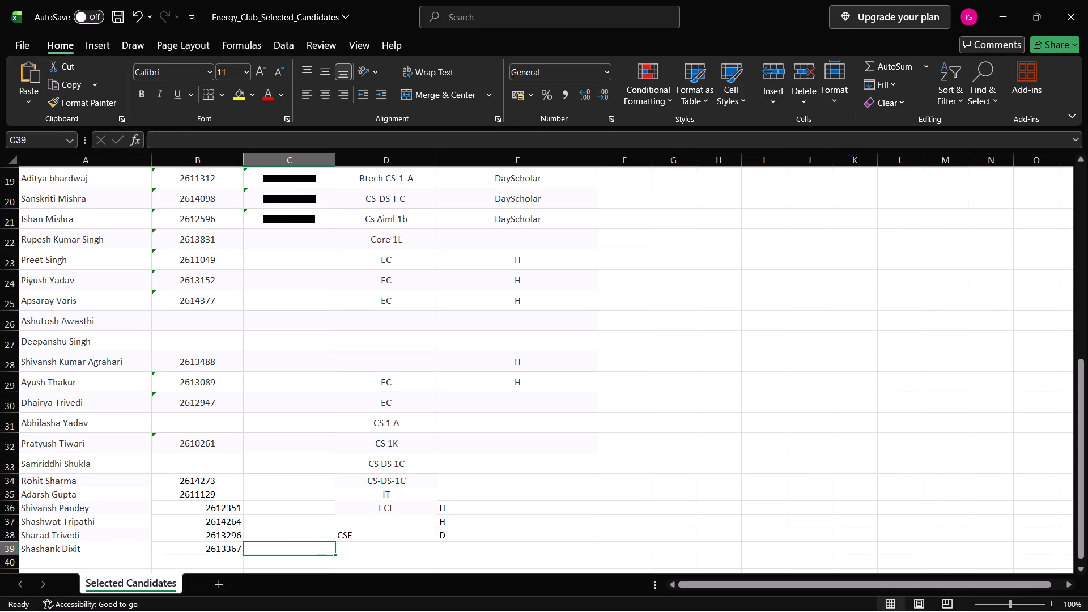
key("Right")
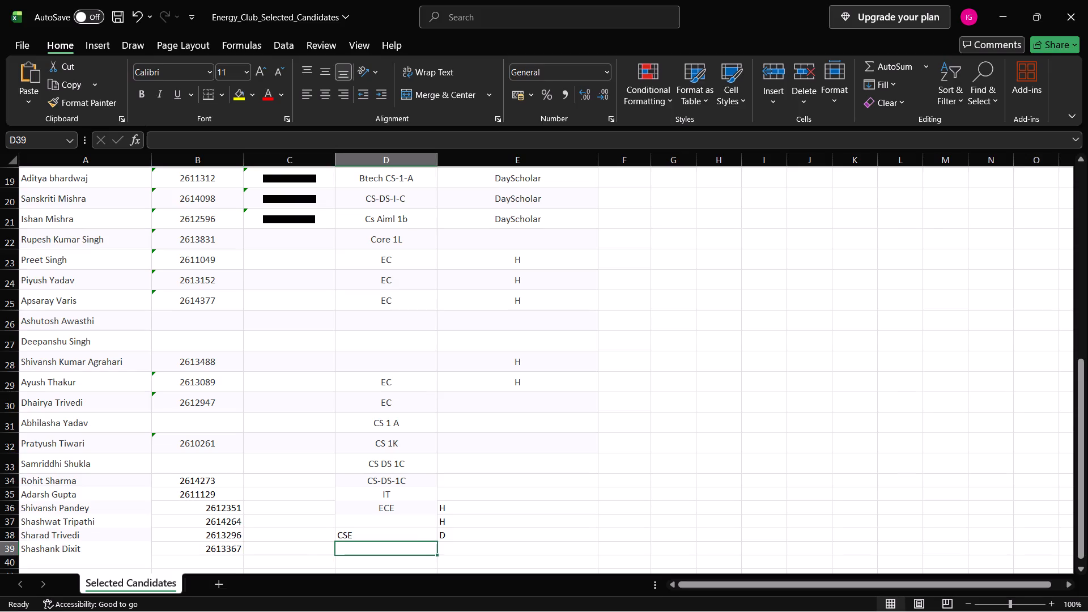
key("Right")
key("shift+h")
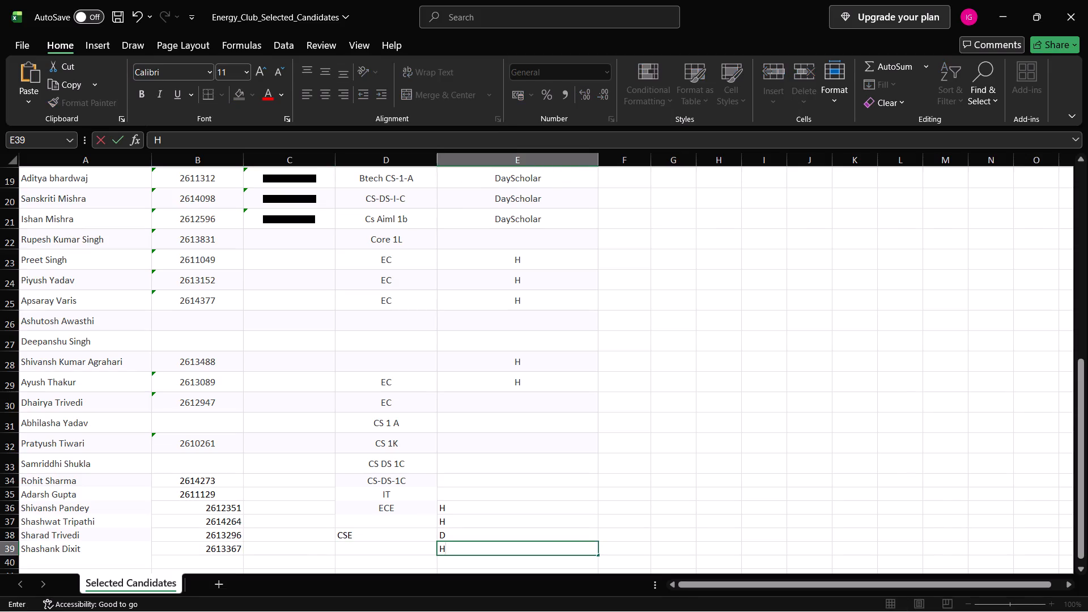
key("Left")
Enter the row 39 candidate's phone number in the Phone Number column.
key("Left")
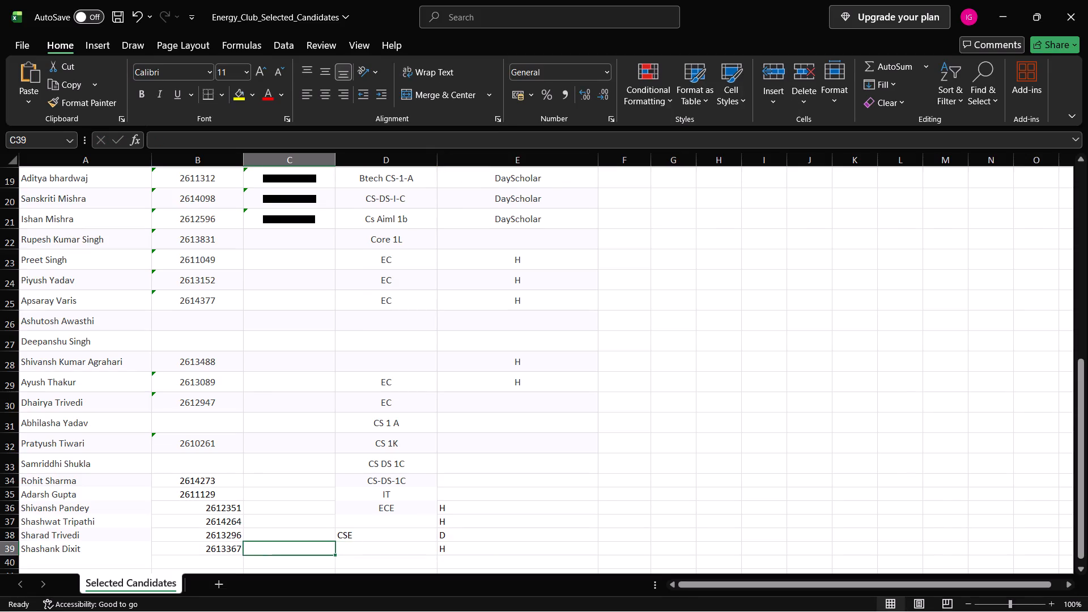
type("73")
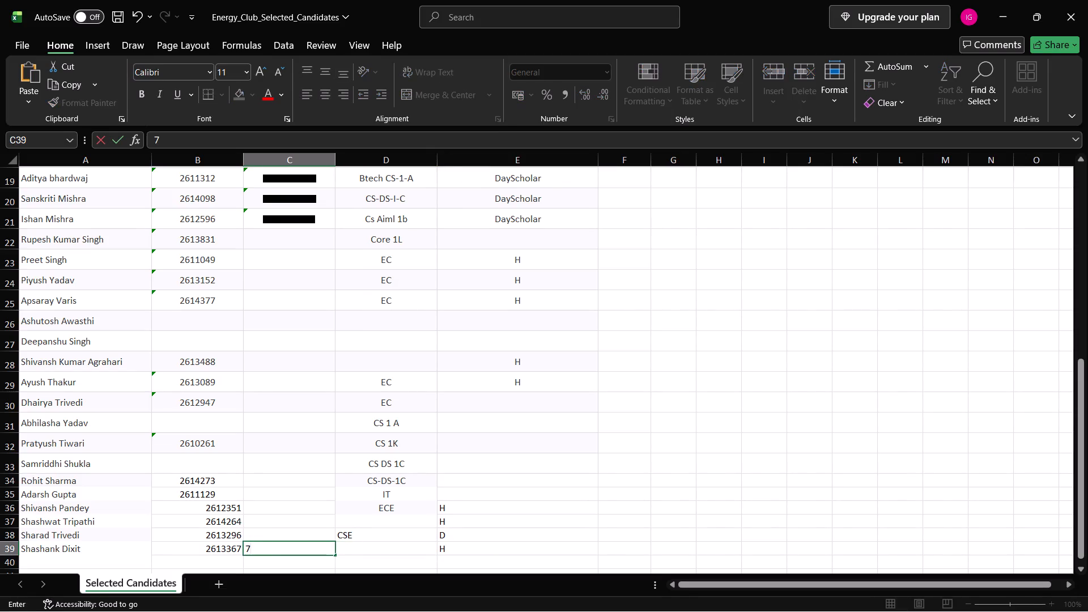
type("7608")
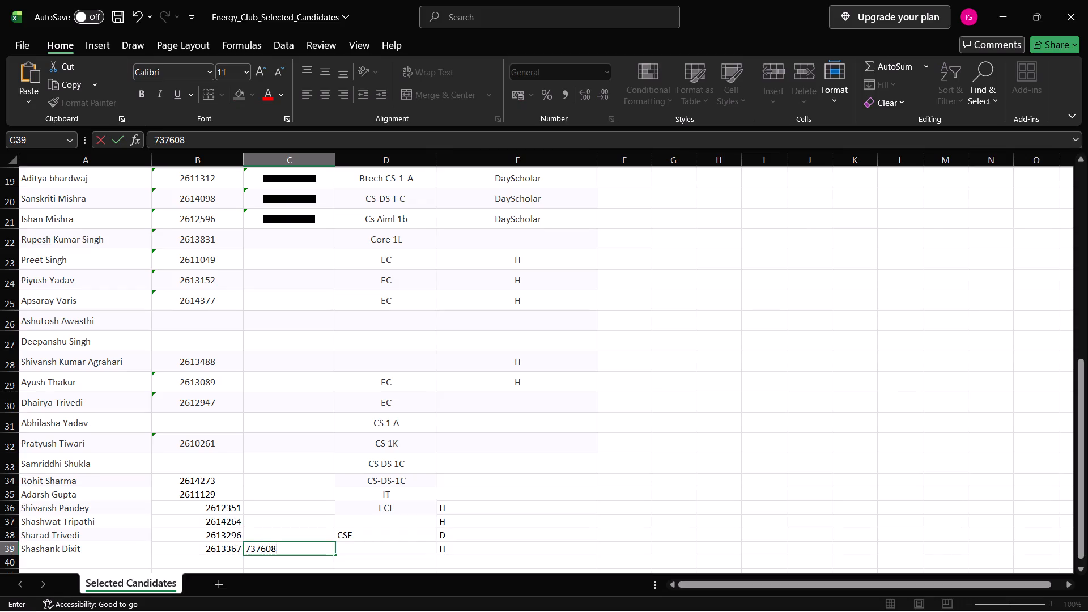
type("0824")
left_click(305, 420)
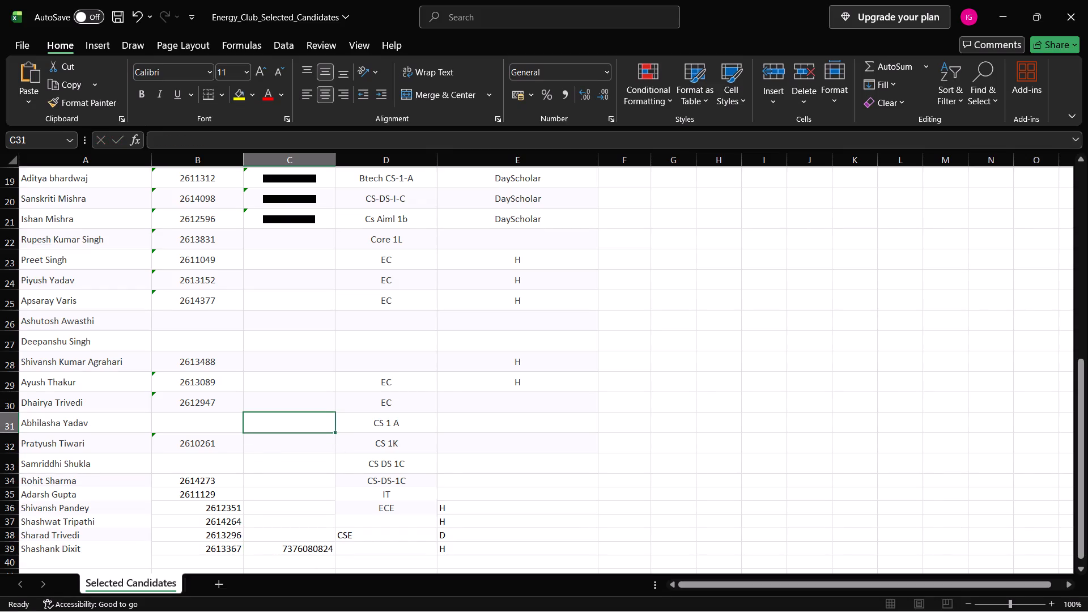
Centre-align the student IDs and hosteller statuses in rows 36 to 39, the row 38 class entry and the row 39 phone number.
left_click(223, 503)
left_click(220, 518, "ctrl")
left_click(212, 537, "ctrl")
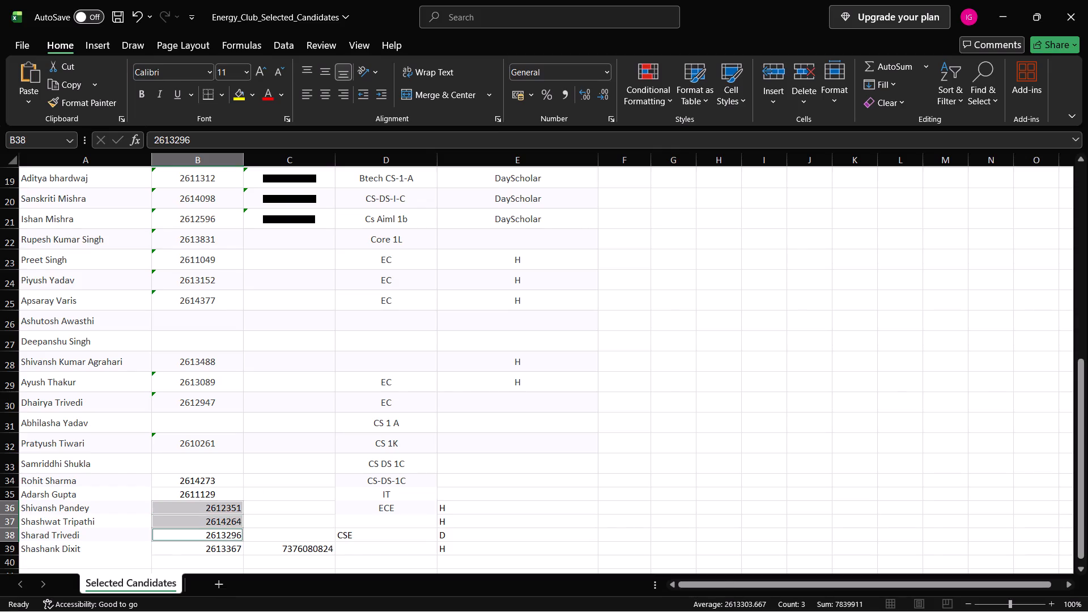
left_click(211, 546, "ctrl")
left_click(456, 516, "ctrl")
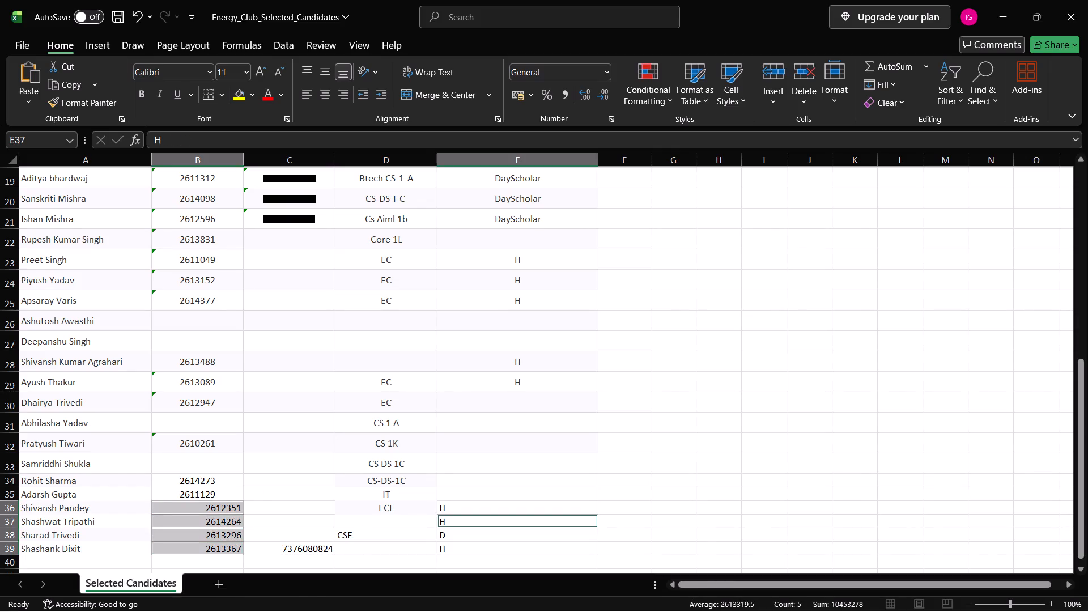
left_click(462, 504, "ctrl")
left_click(457, 540, "ctrl")
left_click(452, 550, "ctrl")
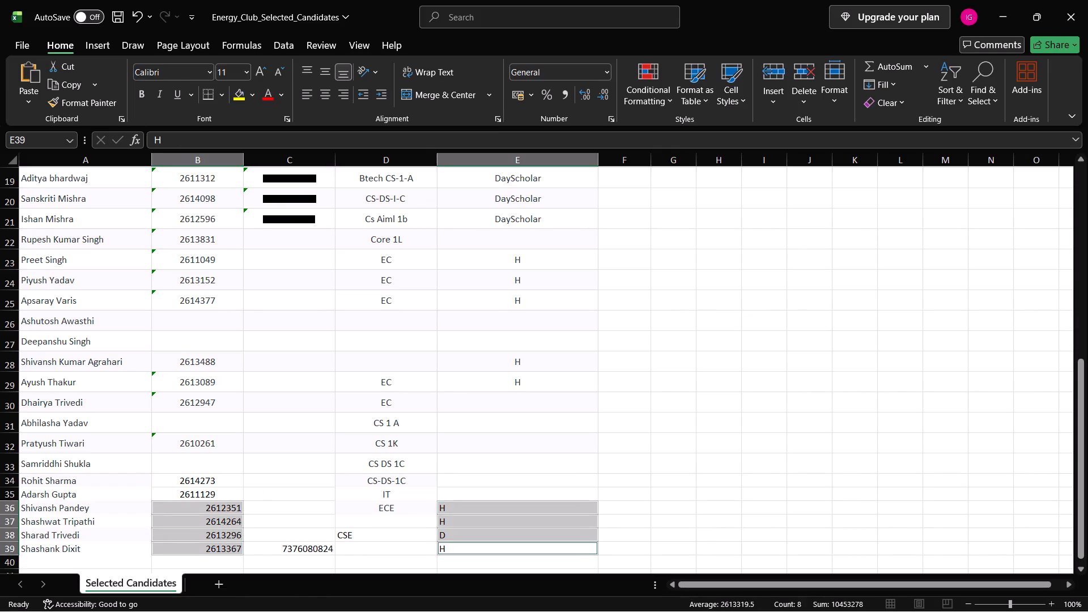
left_click(404, 539, "ctrl")
left_click(299, 547, "ctrl")
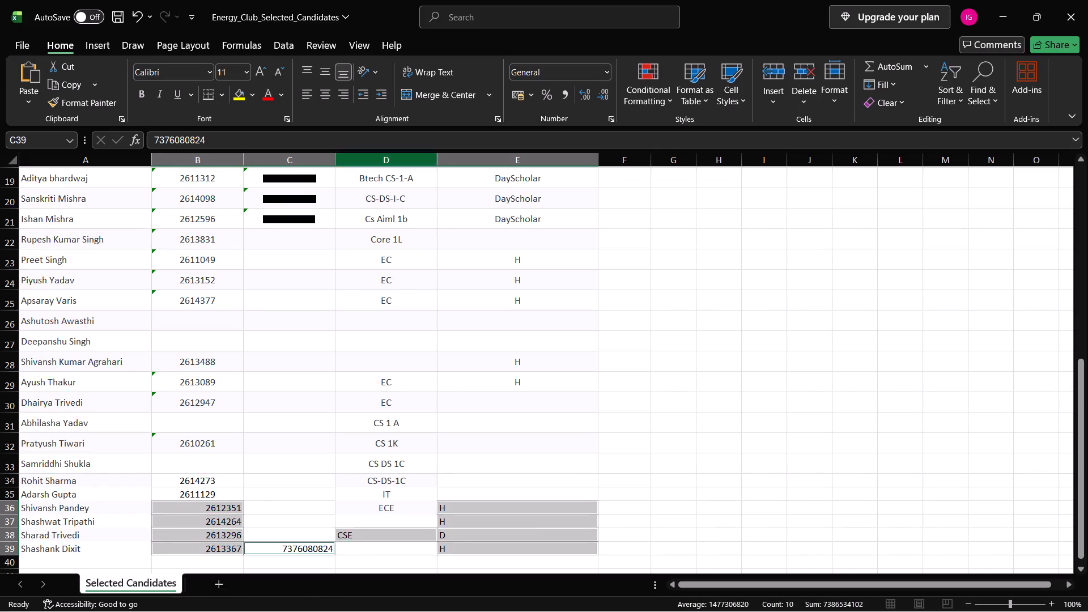
left_click(322, 96)
left_click(530, 460)
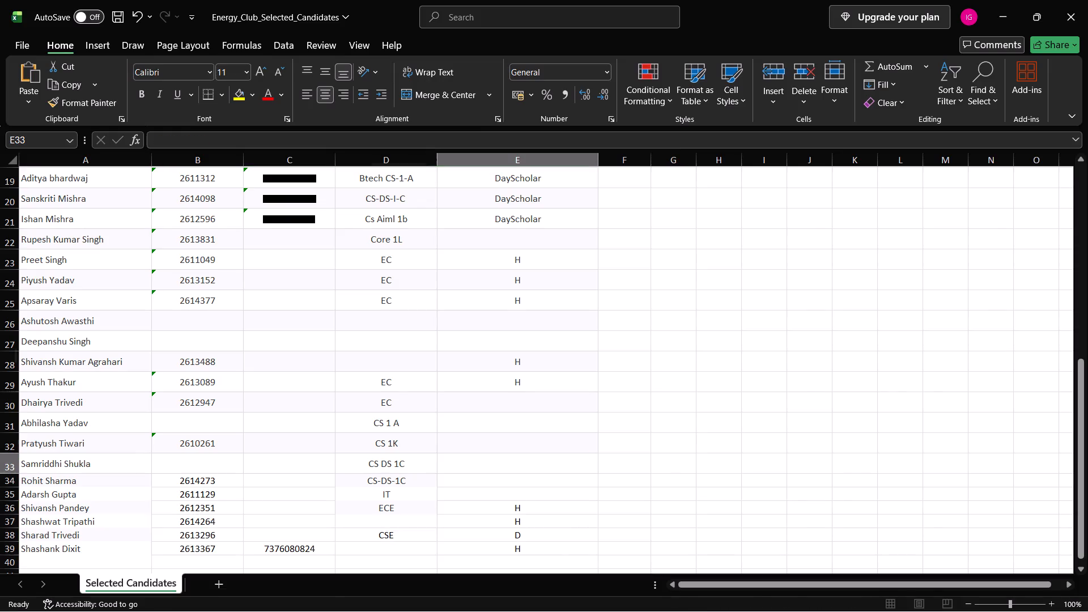
Delete the number from the Total Selected Candidates line beneath the sheet title, keeping the label text.
scroll(530, 460, "up", 7)
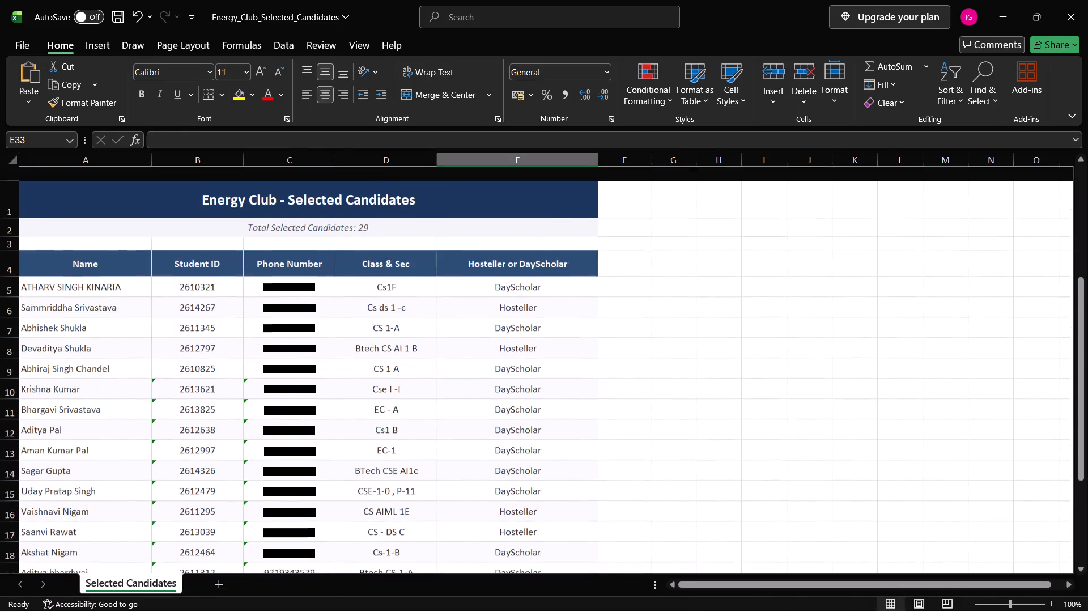
left_click(380, 219)
left_click(304, 144)
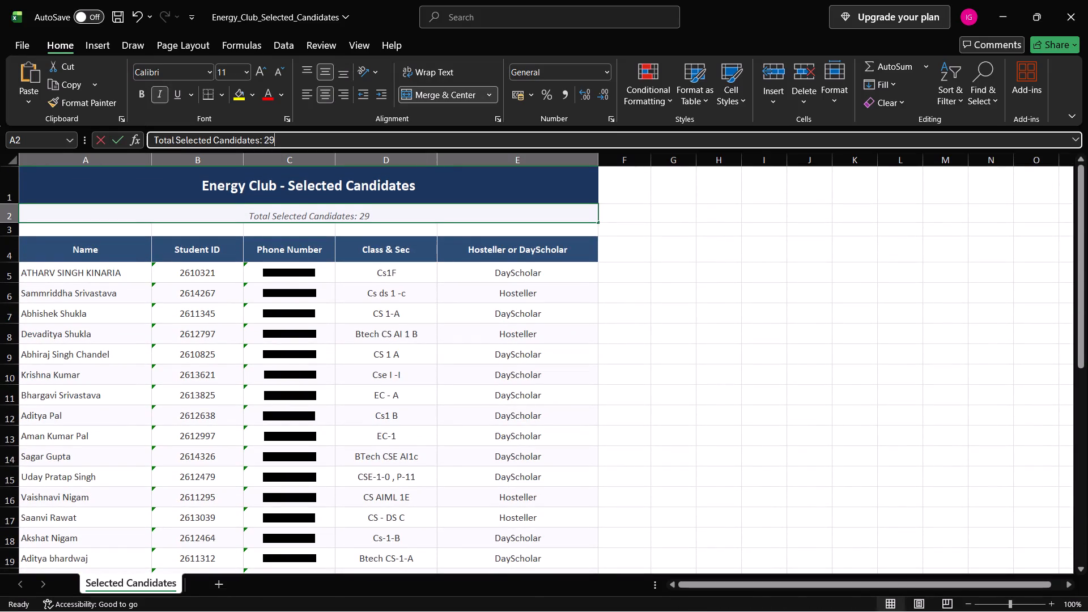
key("BackSpace")
key("BackSpace")
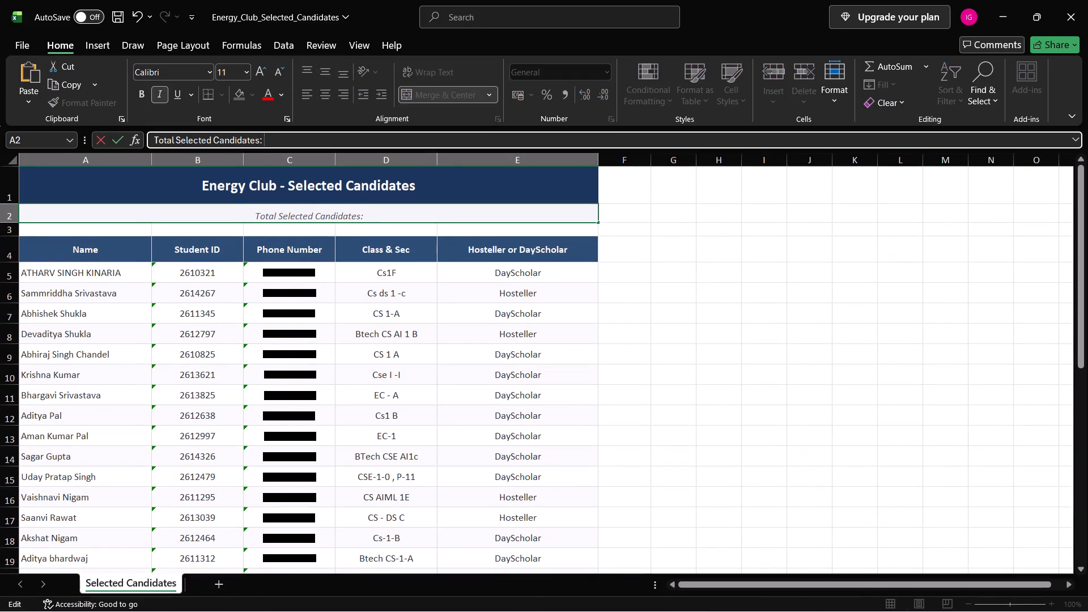
left_click(685, 364)
Review the whole candidate list from the title down to row 39, checking the total line and the recently added rows.
scroll(685, 364, "down", 5)
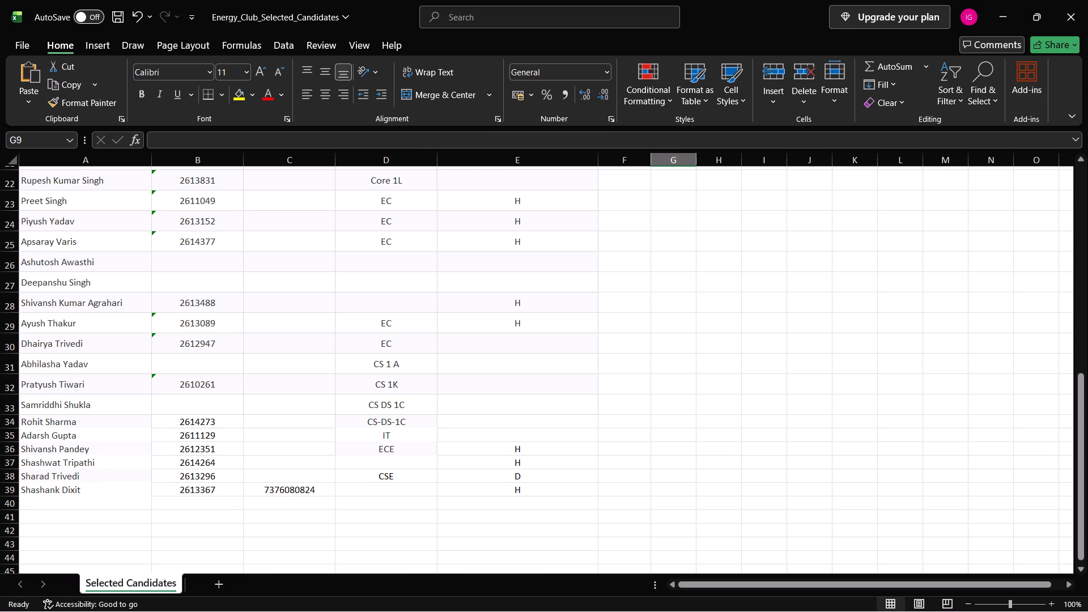
left_click(561, 359)
left_click(443, 424)
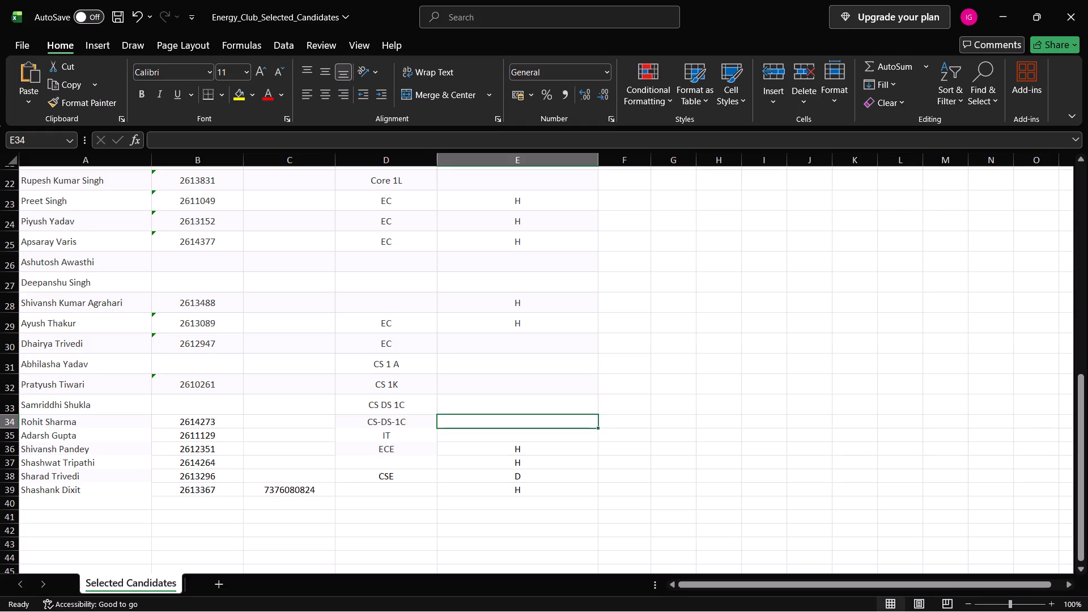
left_click(501, 493)
left_click(388, 490)
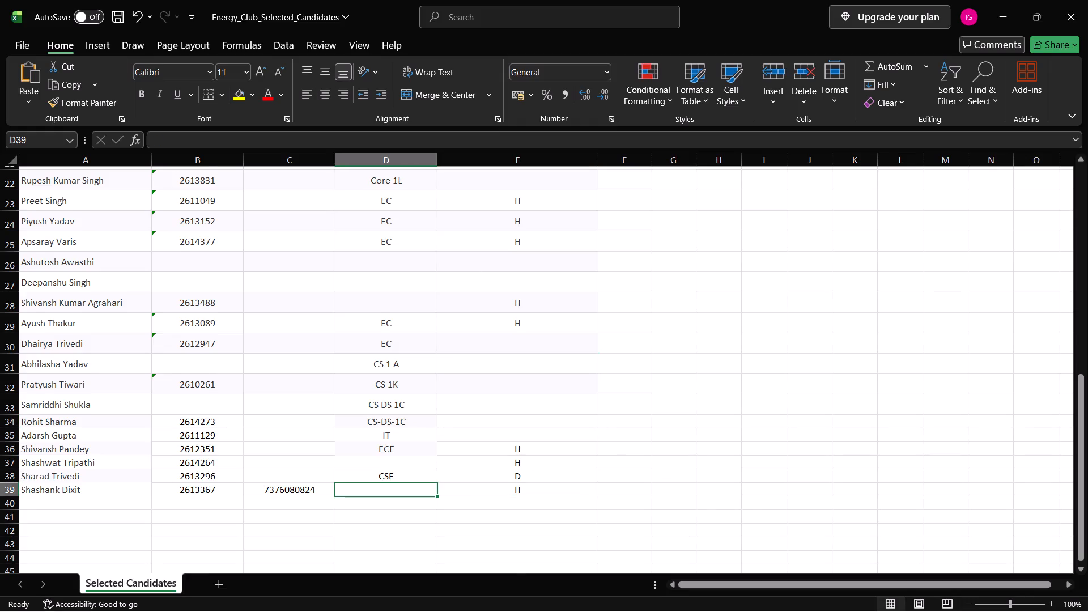
scroll(438, 445, "up", 2)
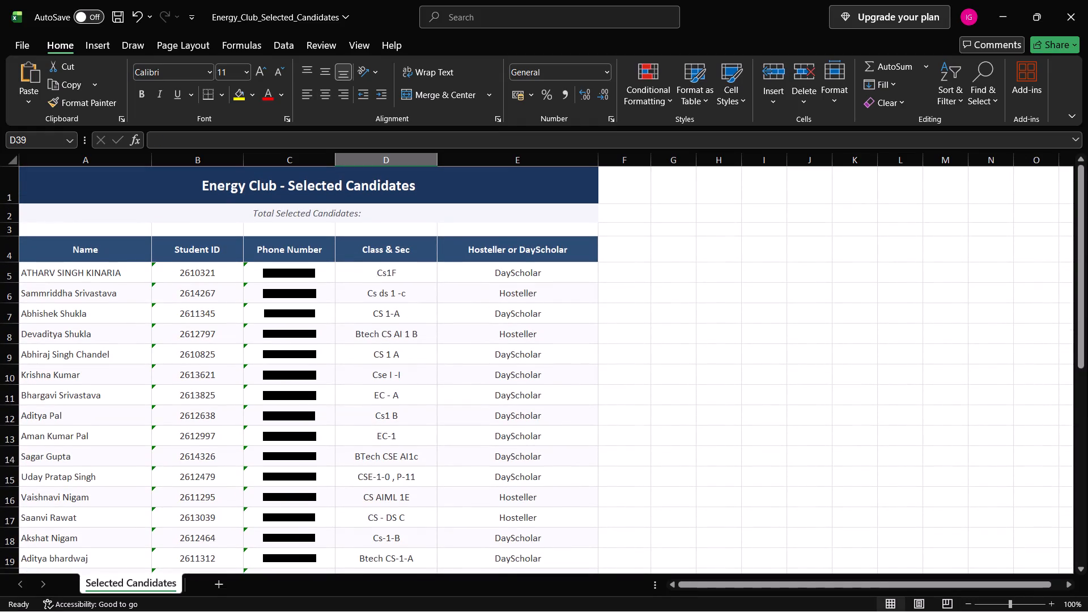
scroll(438, 445, "down", 1)
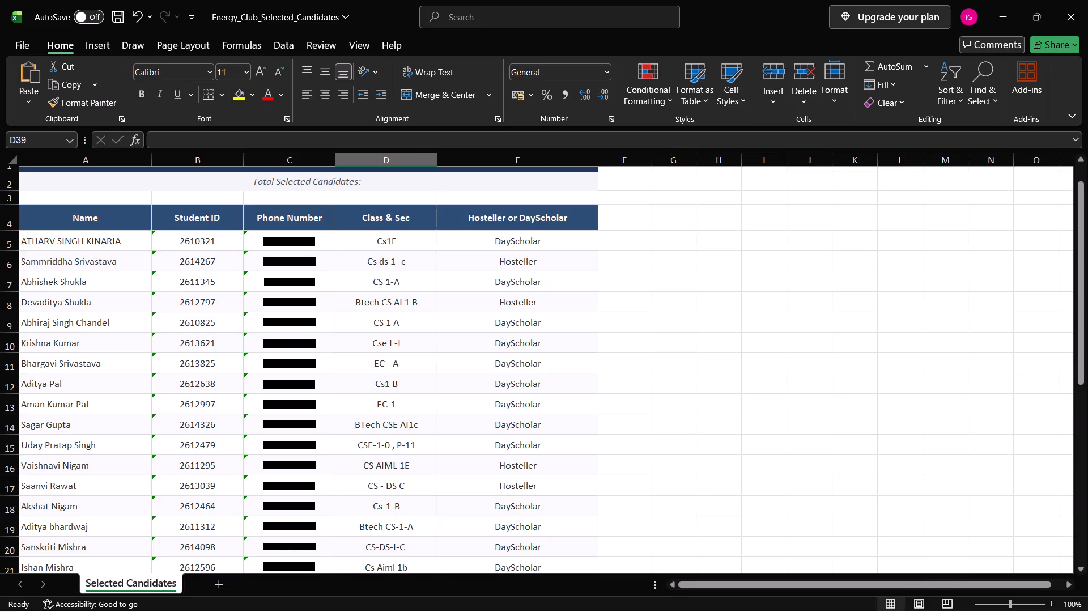
scroll(438, 445, "down", 3)
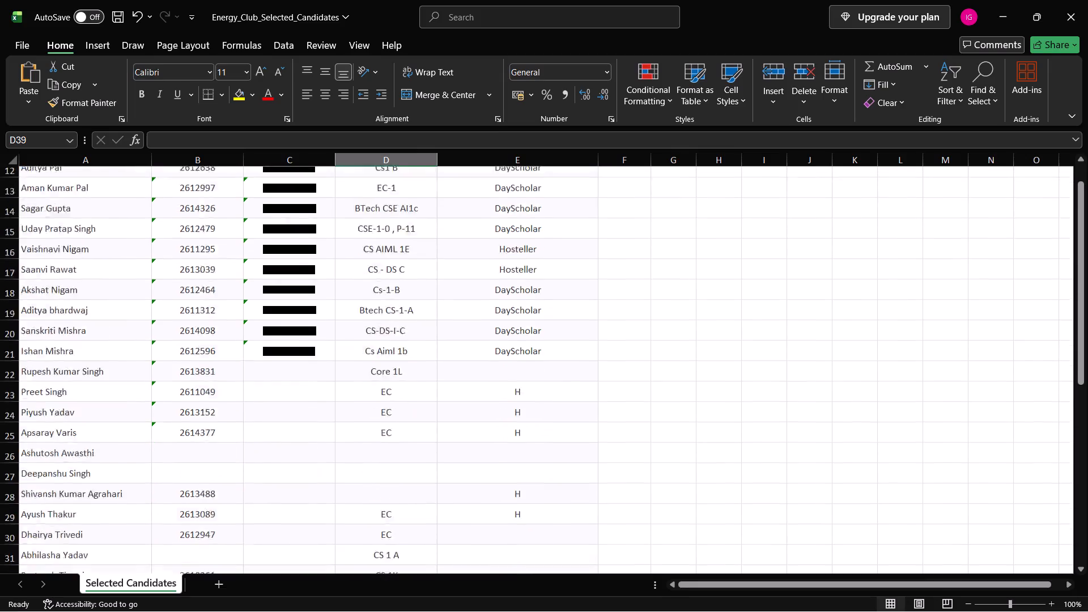
scroll(438, 445, "up", 3)
scroll(438, 445, "down", 1)
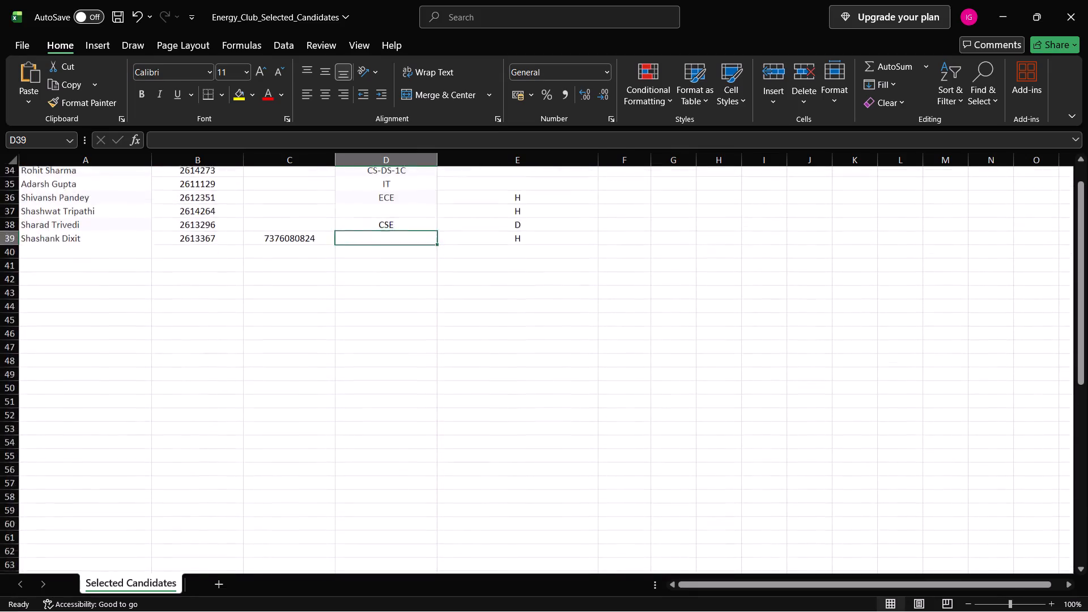
scroll(438, 445, "up", 4)
scroll(438, 445, "down", 3)
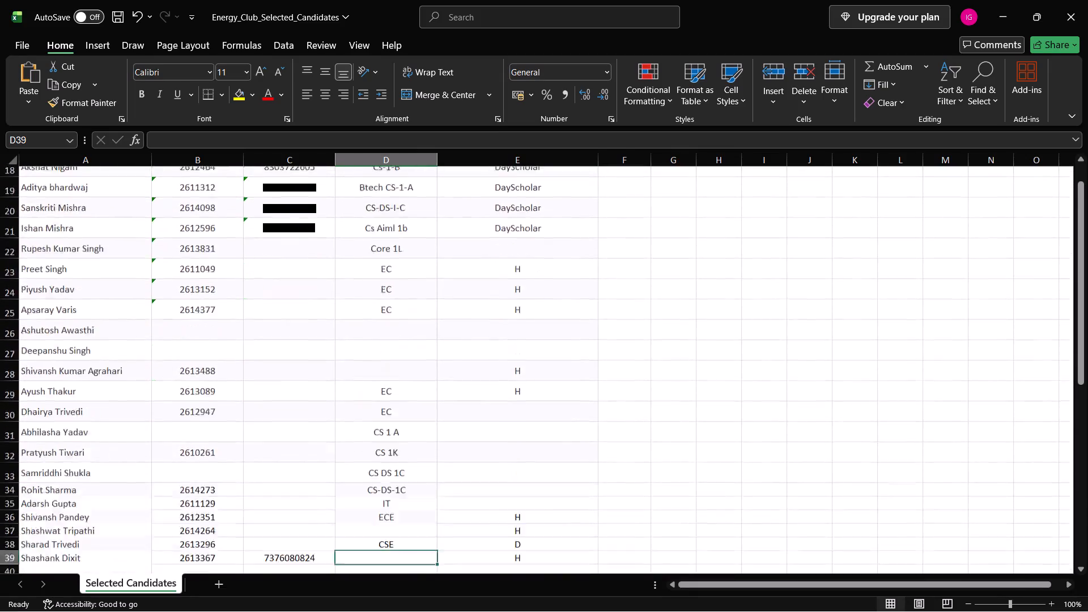
scroll(438, 445, "down", 1)
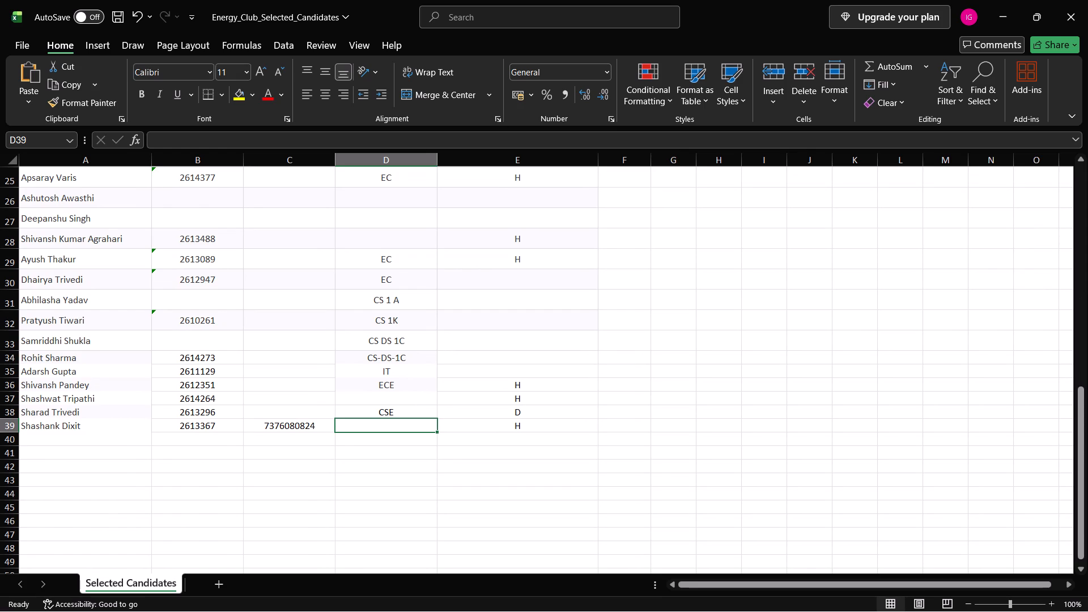
left_click(121, 384)
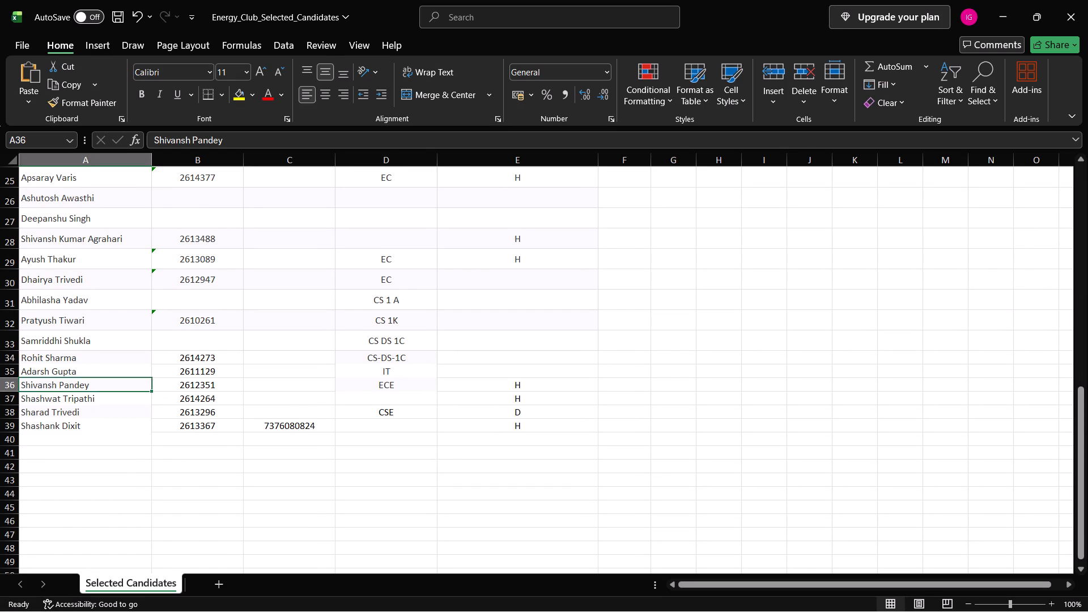
left_click(138, 354)
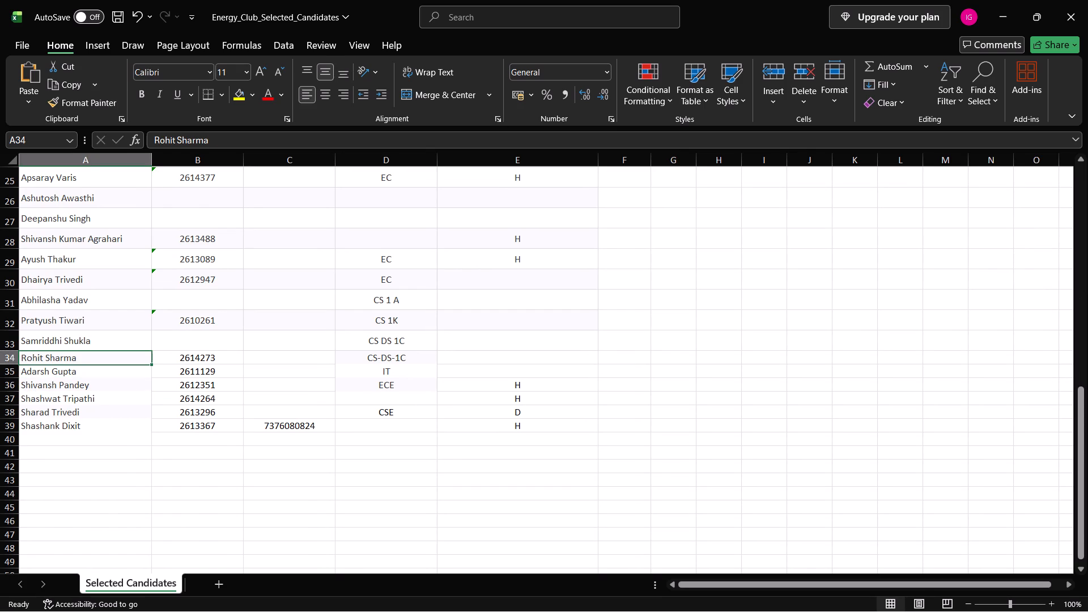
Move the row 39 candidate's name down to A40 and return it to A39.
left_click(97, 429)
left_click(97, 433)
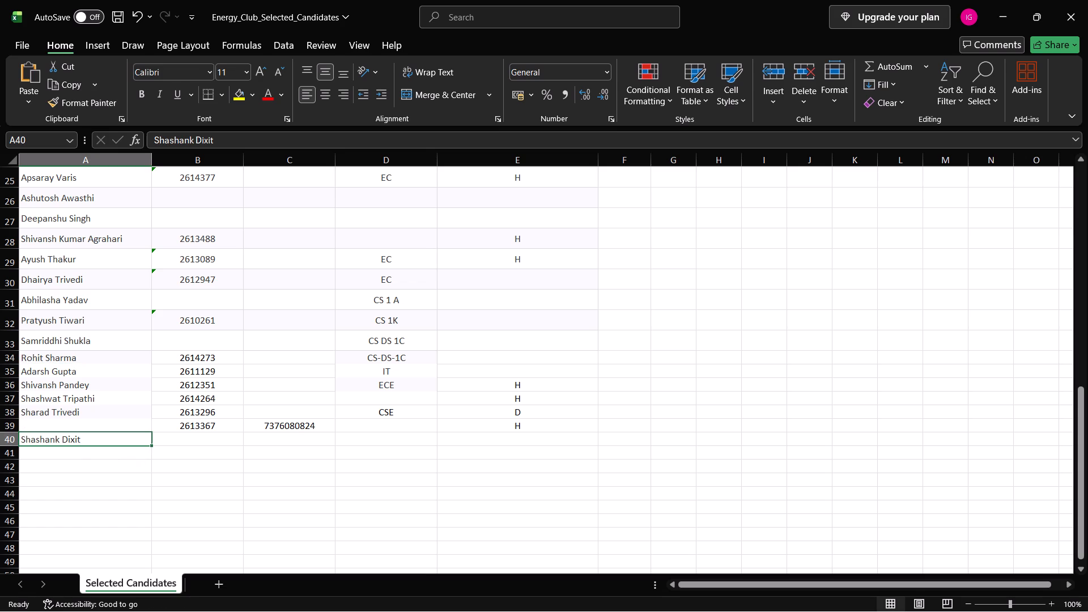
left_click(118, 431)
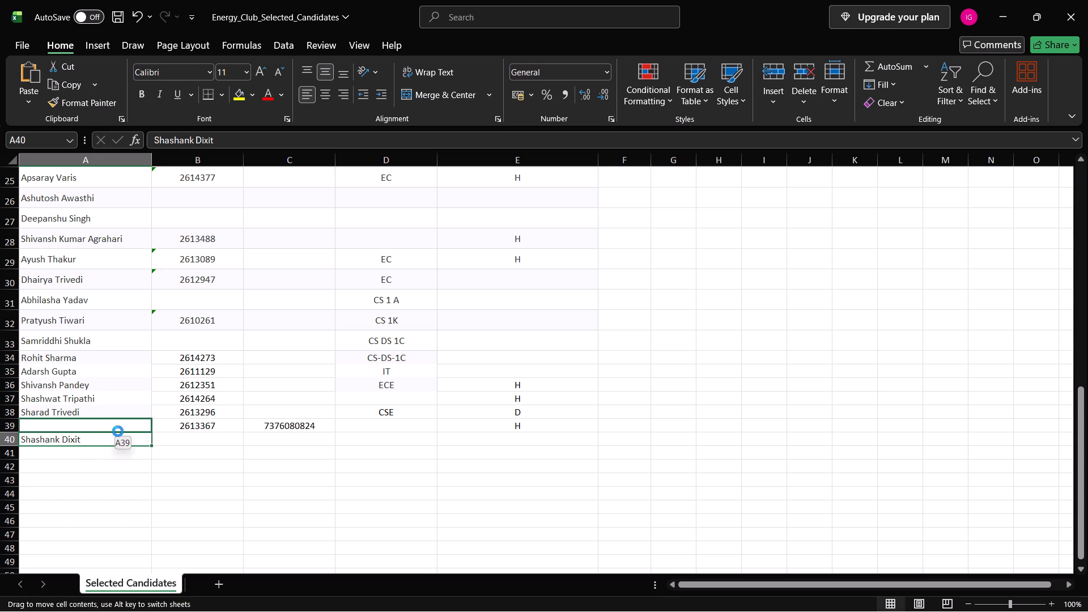
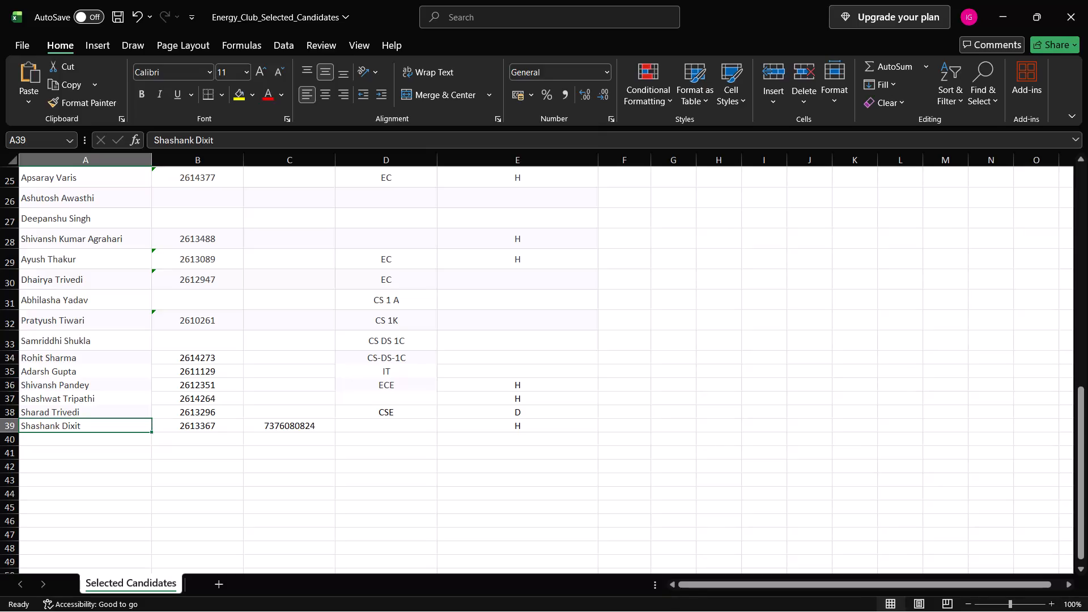
Look through the candidate list between the title and the last entry in row 39, checking the names column.
scroll(209, 423, "up", 5)
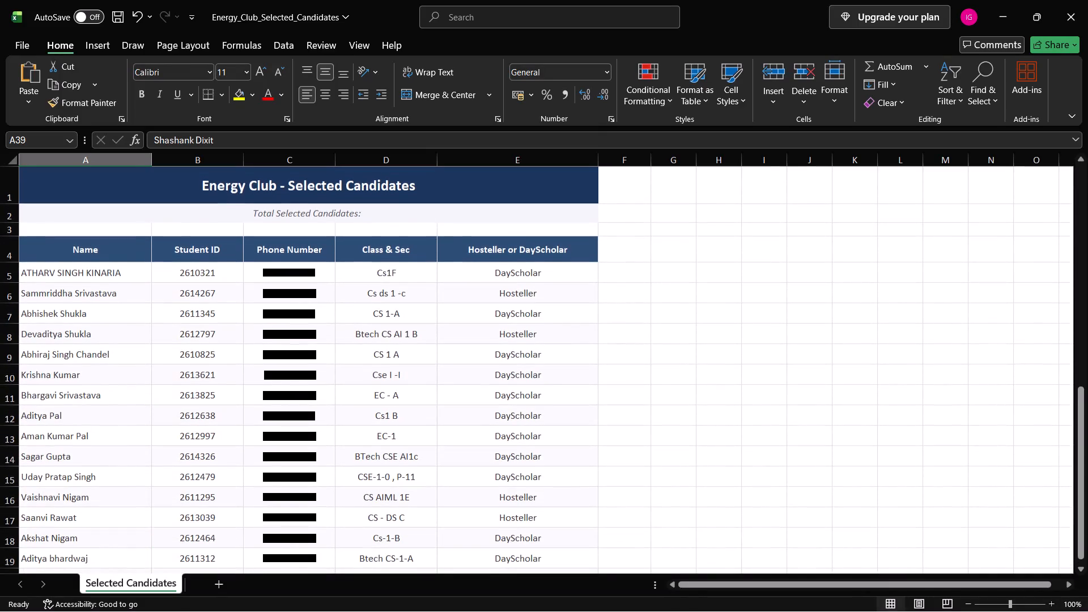
left_click(108, 280)
scroll(108, 280, "down", 3)
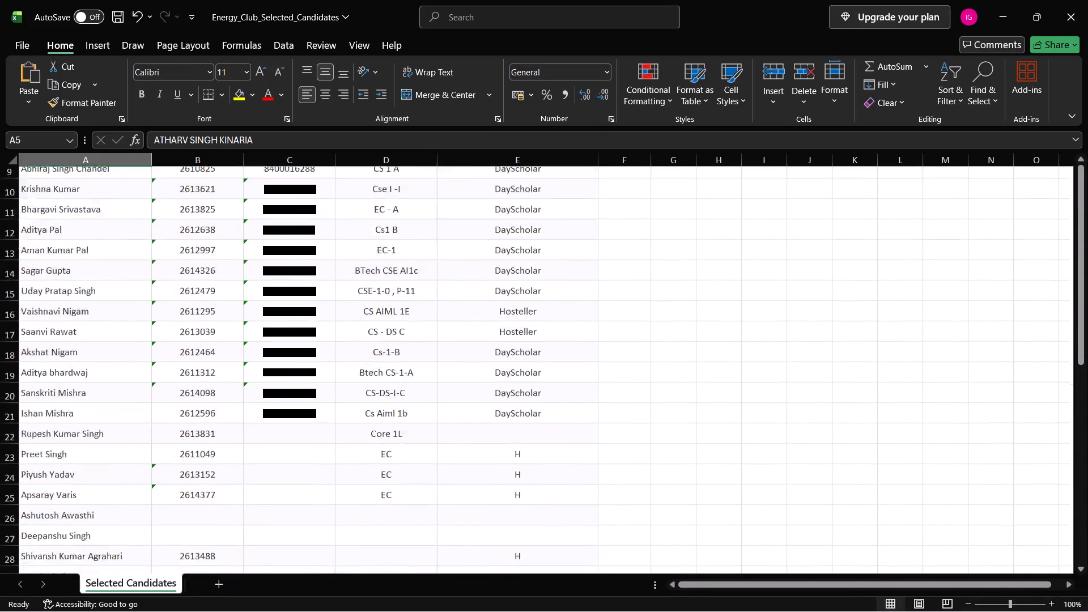
scroll(108, 280, "down", 1)
left_click(69, 323)
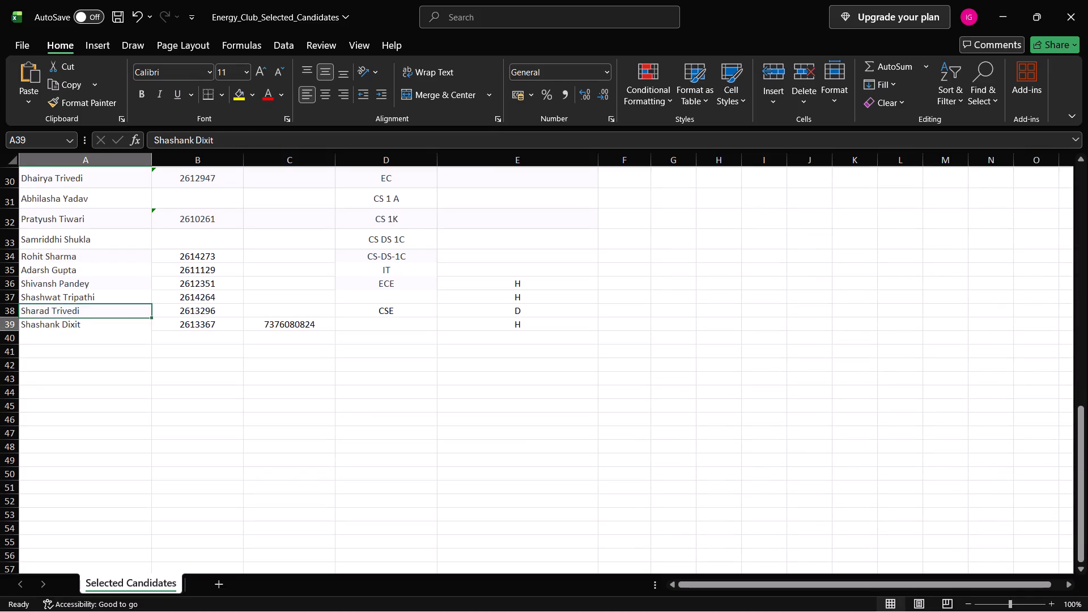
scroll(284, 342, "up", 2)
scroll(284, 342, "down", 2)
left_click(124, 401)
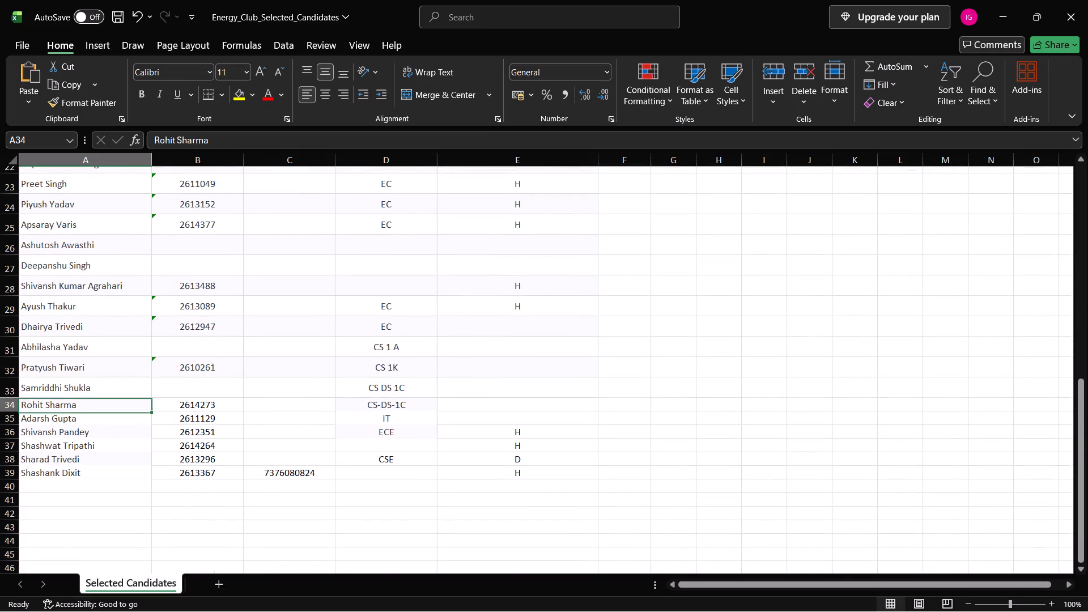
scroll(275, 479, "up", 3)
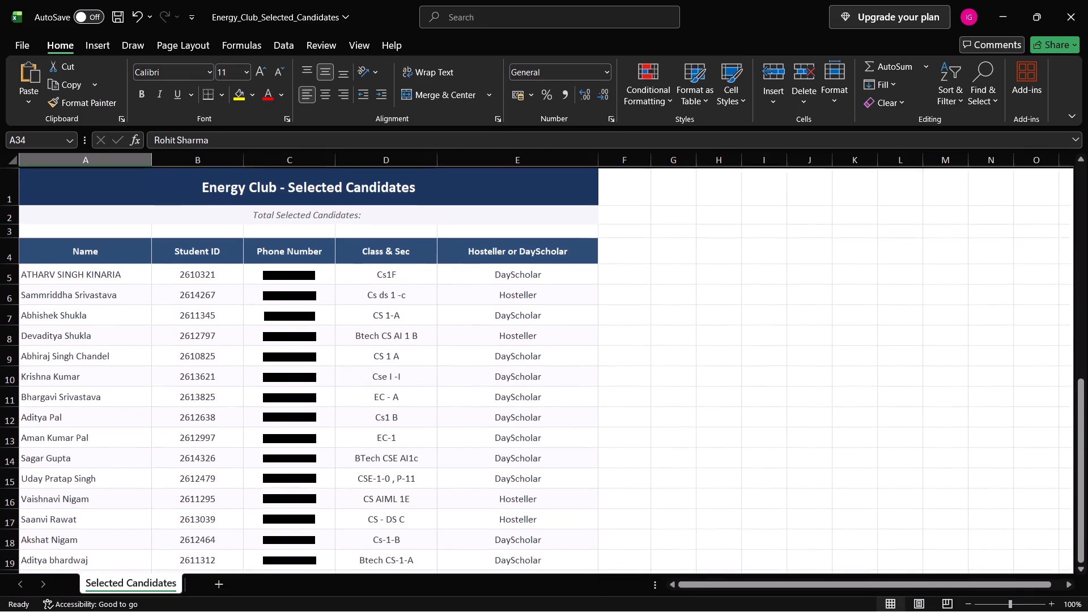
Count the candidates by selecting all names from A5 to A39, then clear the selection.
left_click_drag(120, 276, 83, 593)
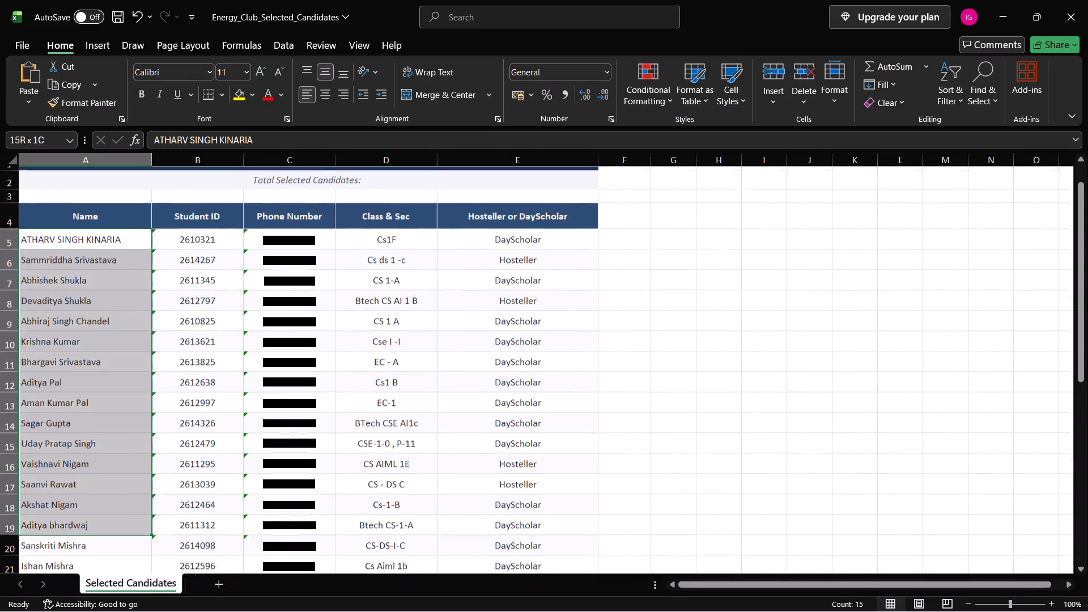
left_click_drag(83, 593, 79, 552)
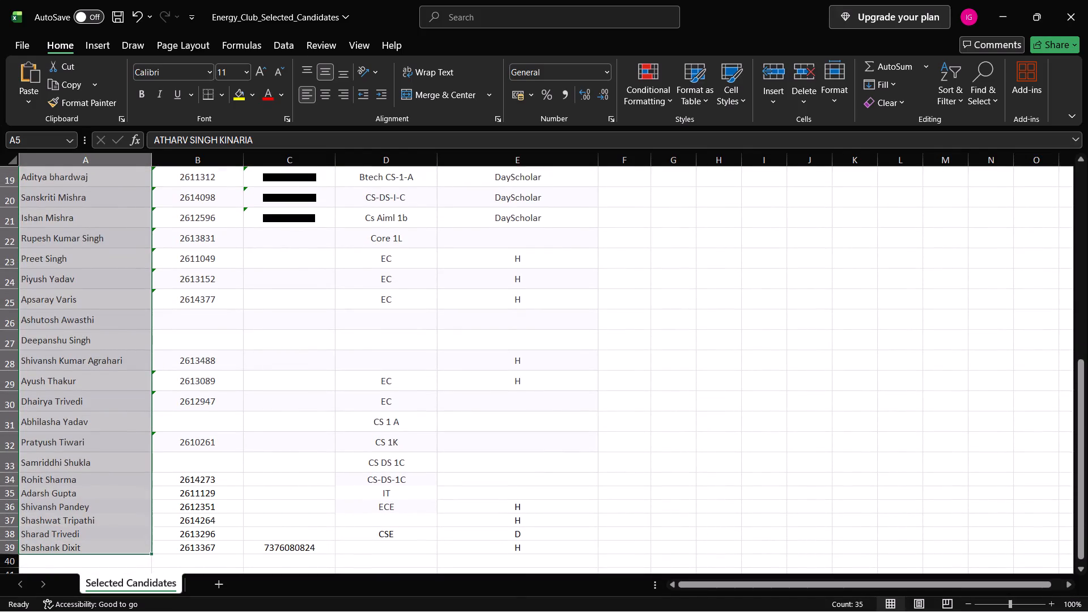
left_click(71, 141)
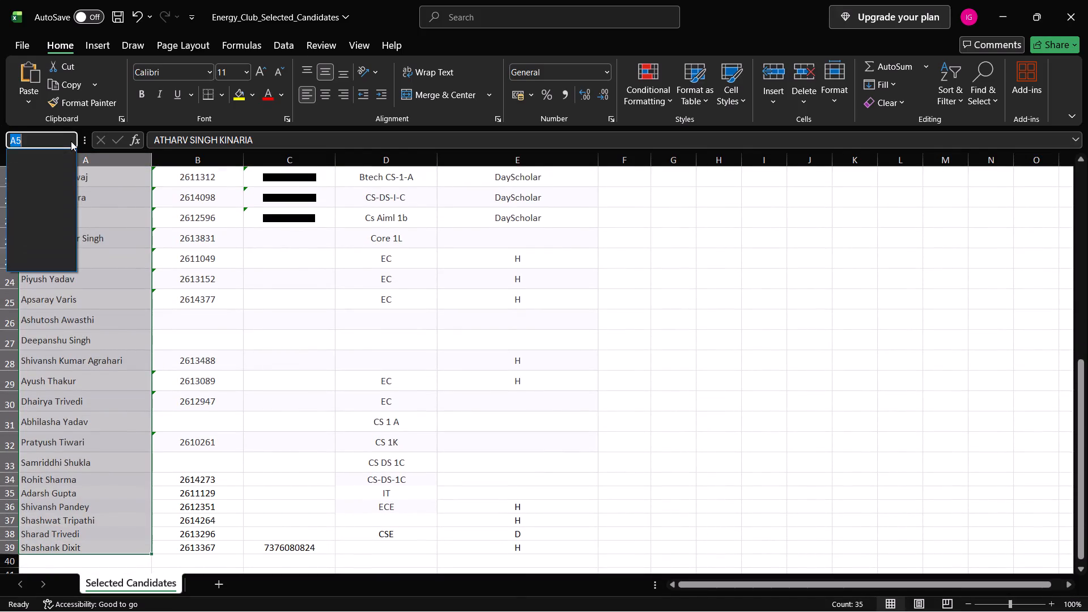
left_click(71, 141)
left_click(86, 140)
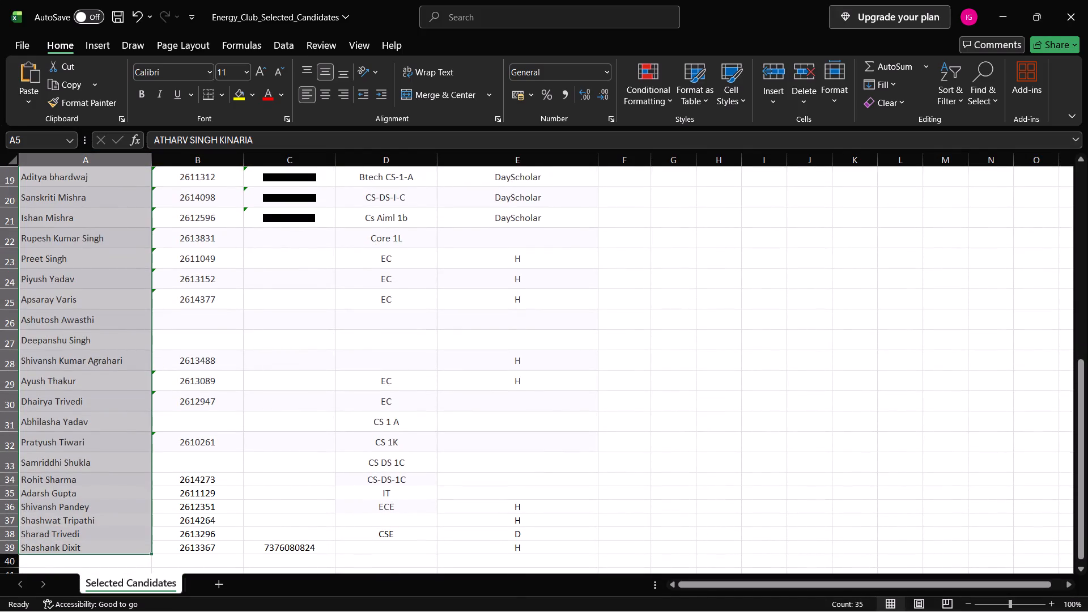
scroll(170, 261, "up", 3)
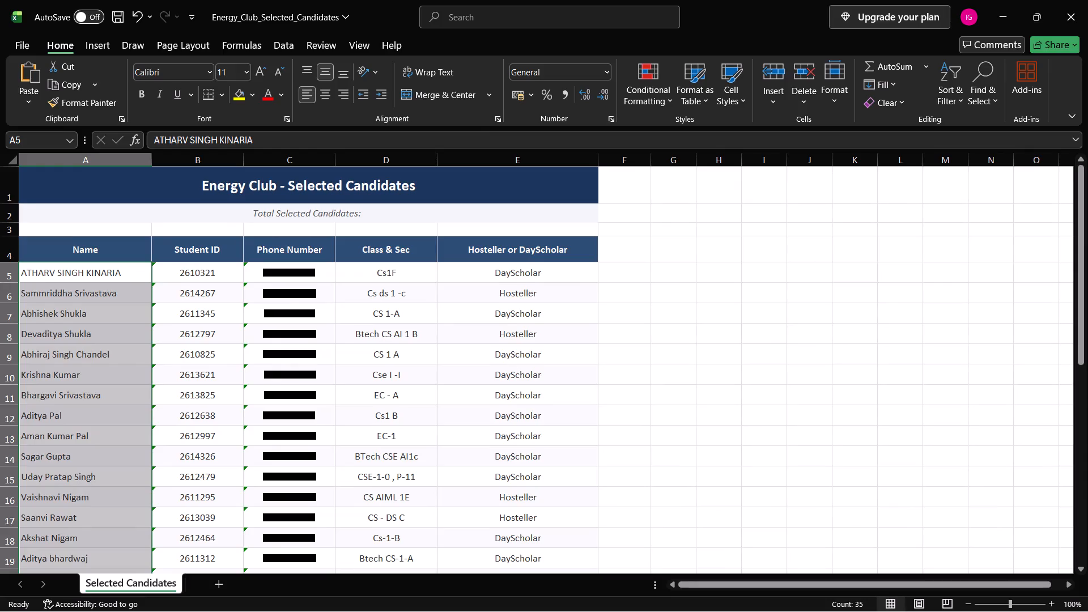
scroll(100, 319, "down", 3)
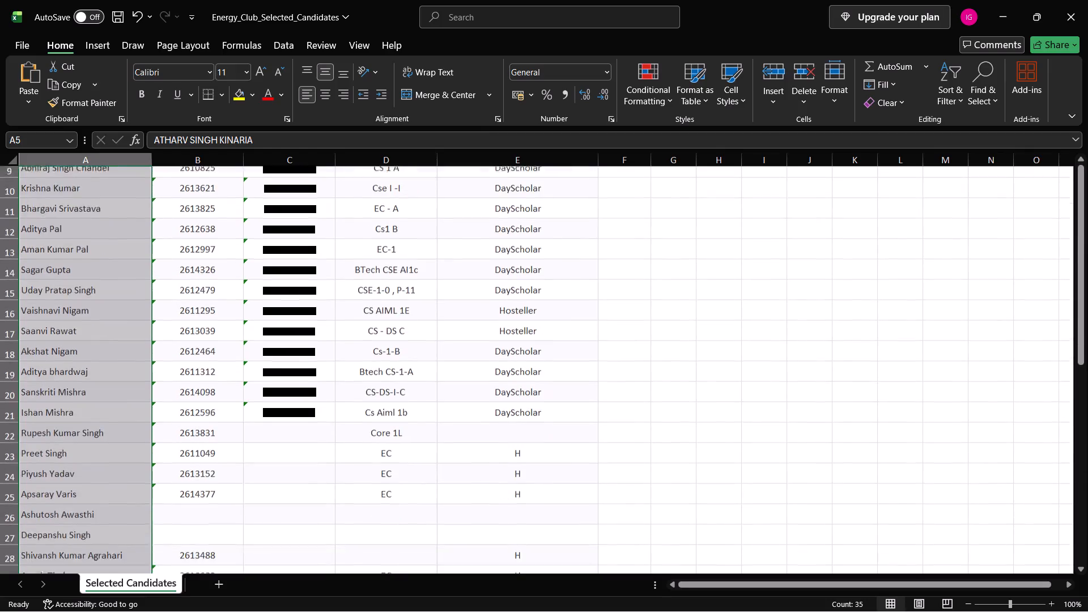
left_click(671, 490)
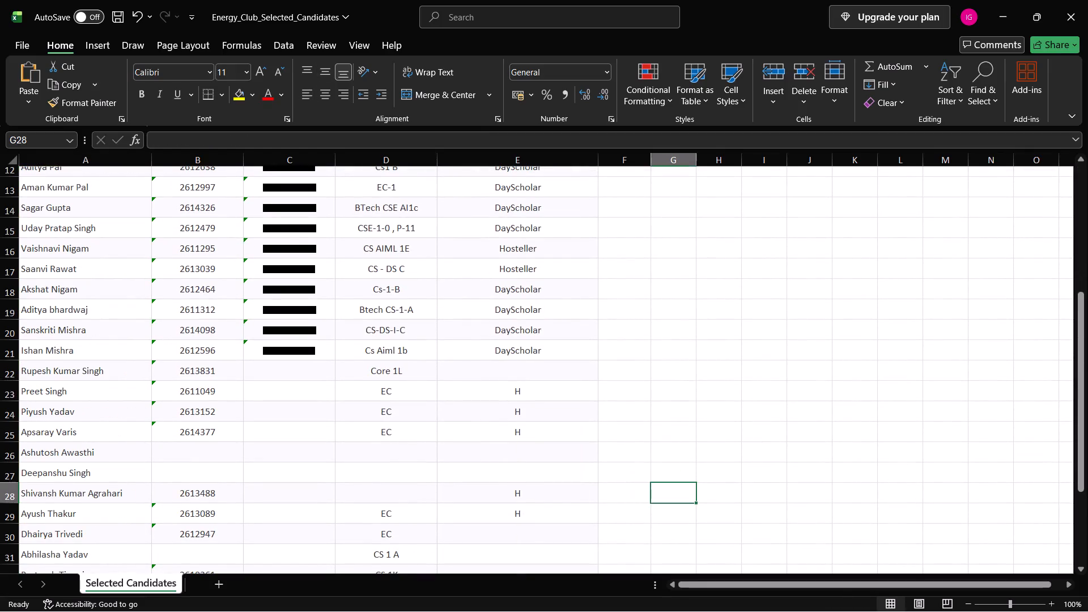
Examine the names and student IDs around rows 34 and 35, and look back over the list up to the title.
scroll(671, 490, "down", 3)
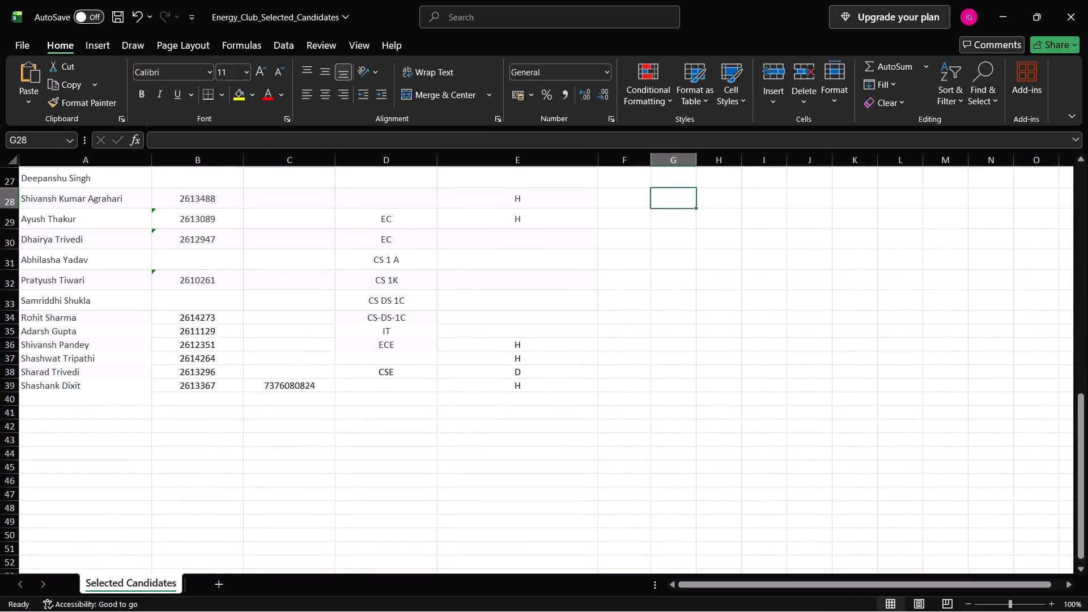
left_click(124, 324)
left_click(152, 326)
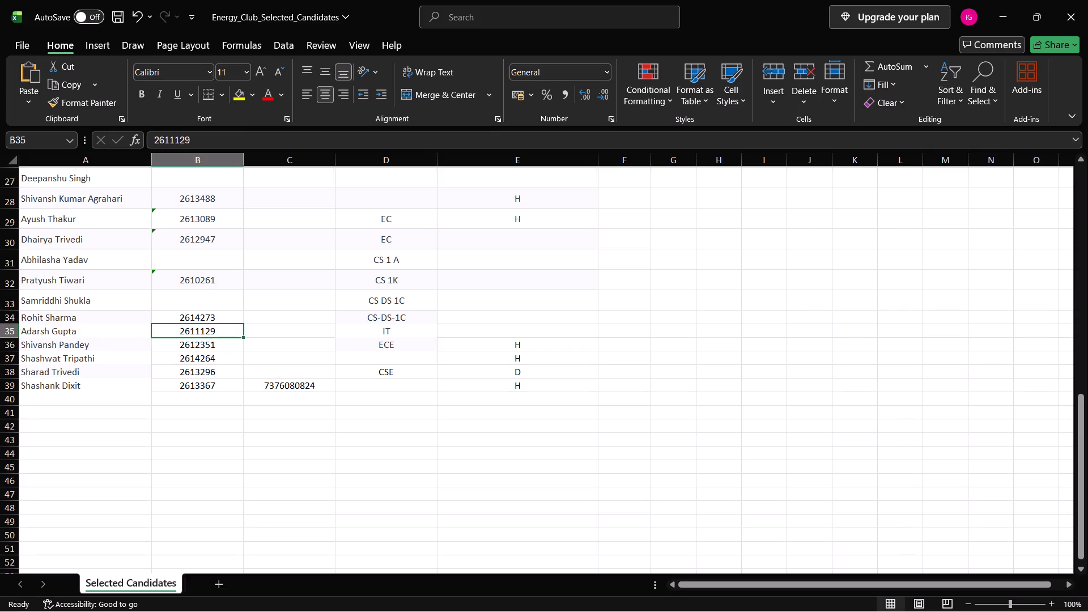
left_click(135, 314)
left_click_drag(150, 322, 151, 326)
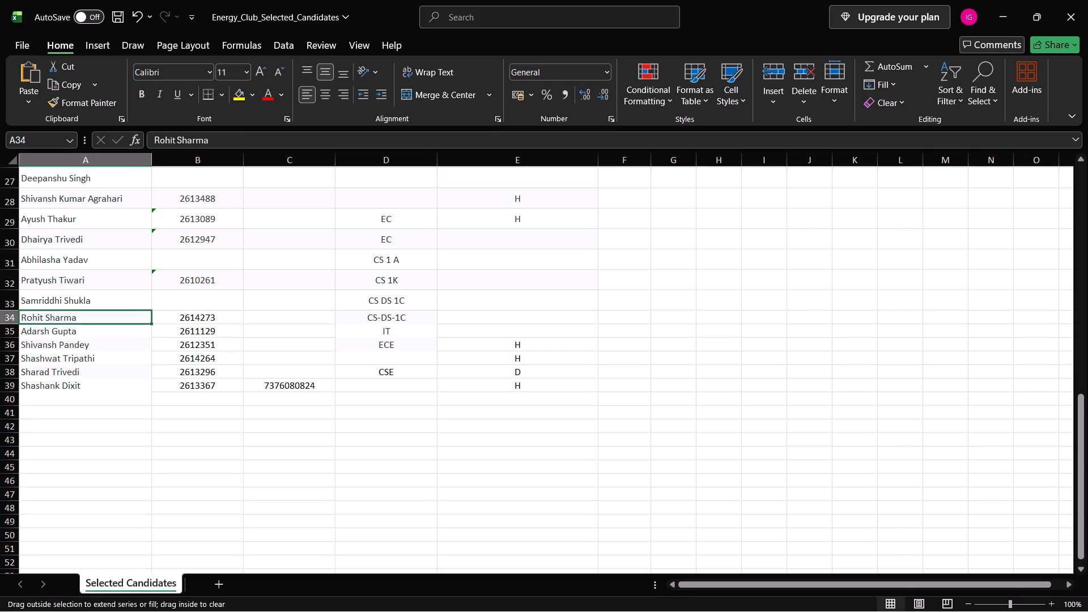
left_click_drag(151, 326, 151, 327)
scroll(296, 329, "up", 3)
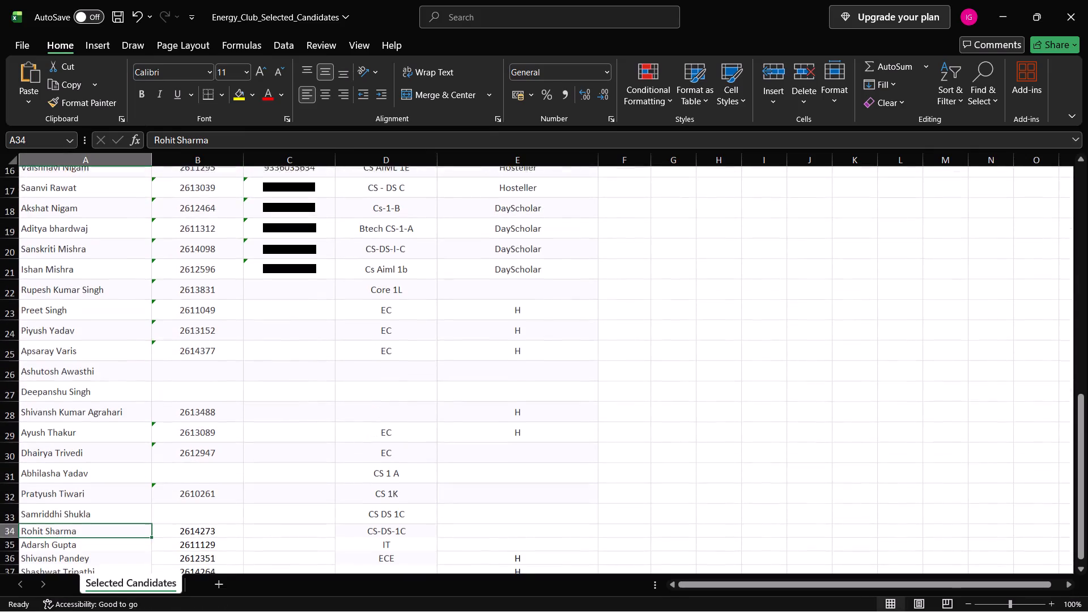
scroll(296, 329, "up", 1)
scroll(296, 329, "down", 1)
scroll(296, 329, "up", 3)
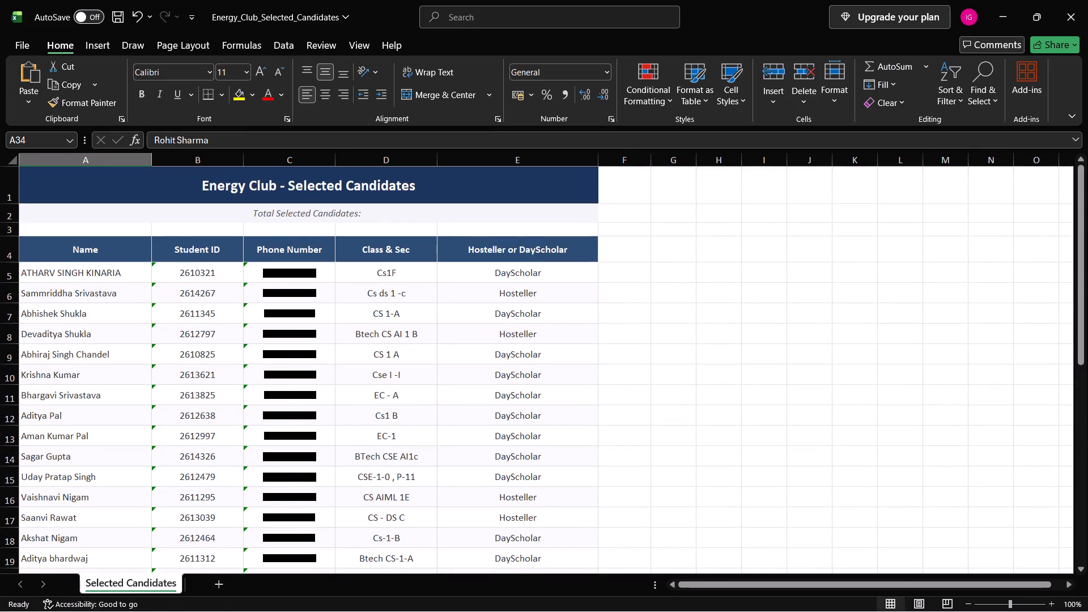
Delete the Total Selected Candidates label from the merged row 2 beneath the sheet title, leaving the row blank.
left_click(375, 210)
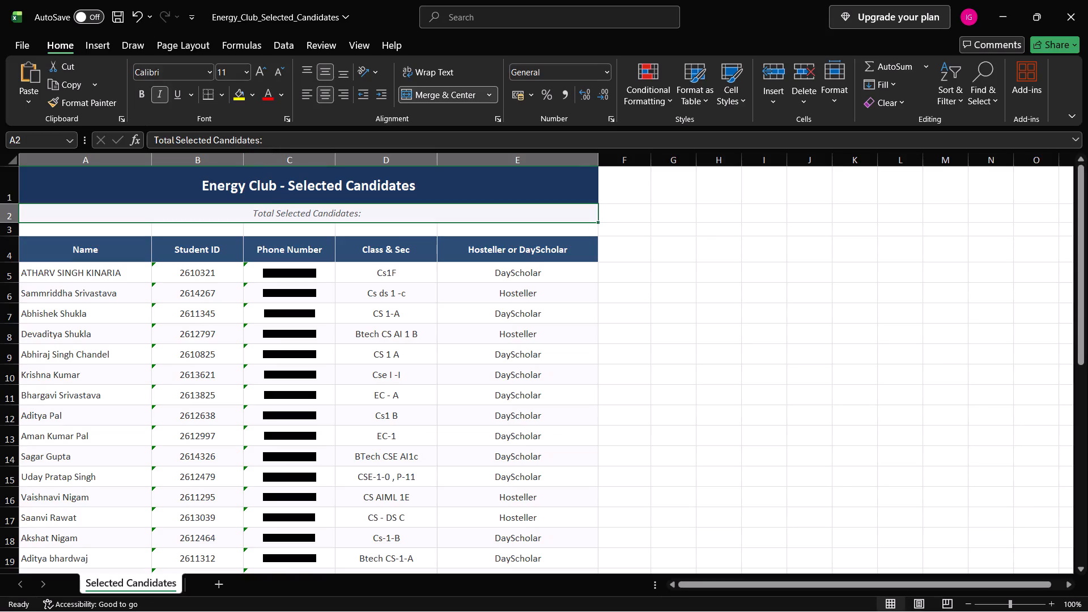
left_click_drag(267, 146, 143, 134)
key("BackSpace")
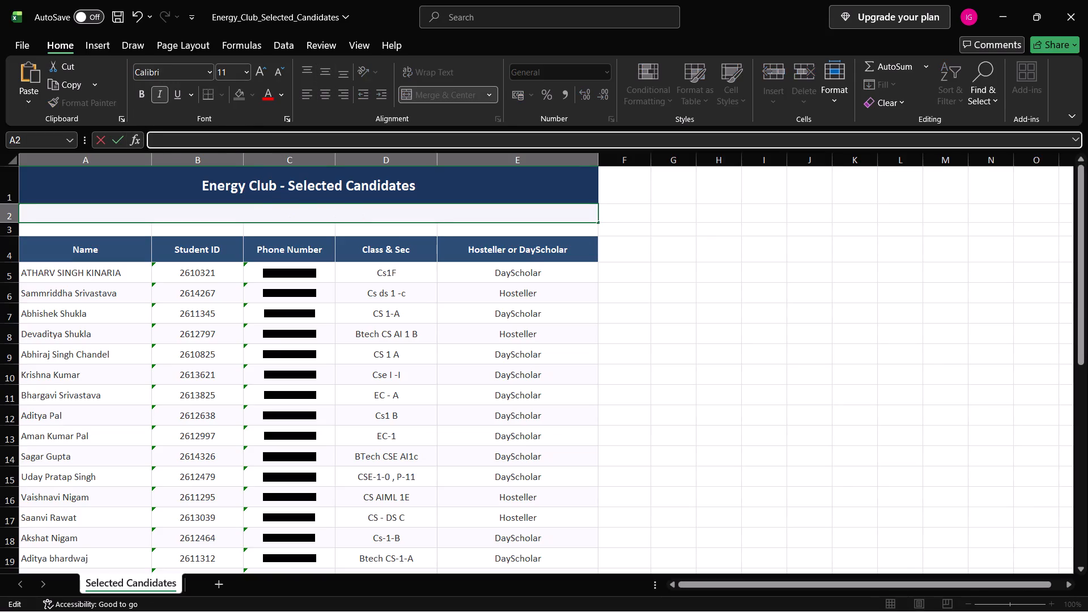
left_click(792, 376)
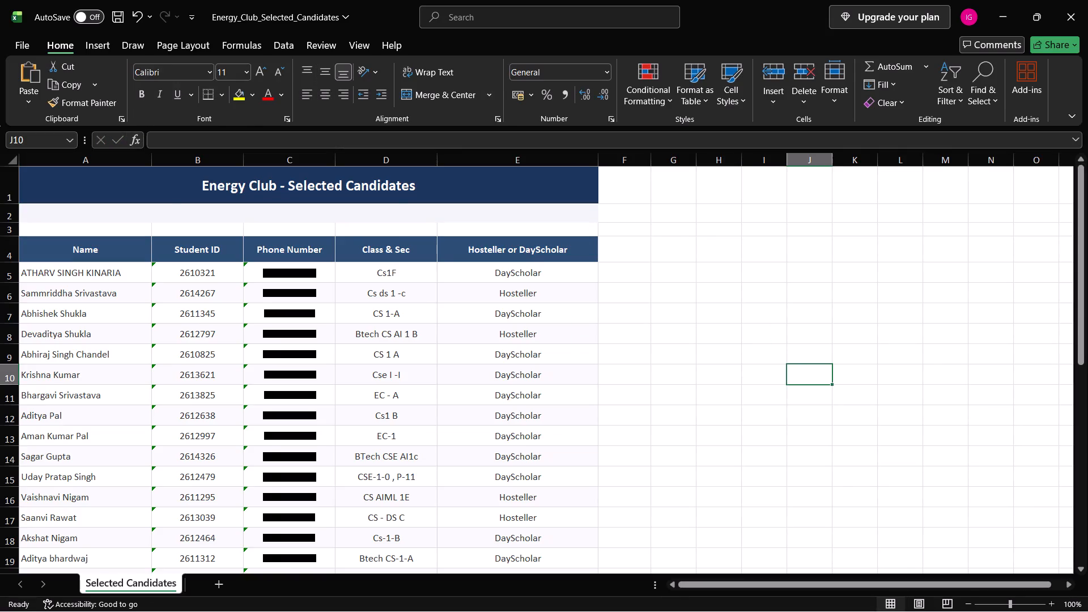
Change the font of the whole candidate table, through row 39, to Cambria.
scroll(610, 352, "down", 3)
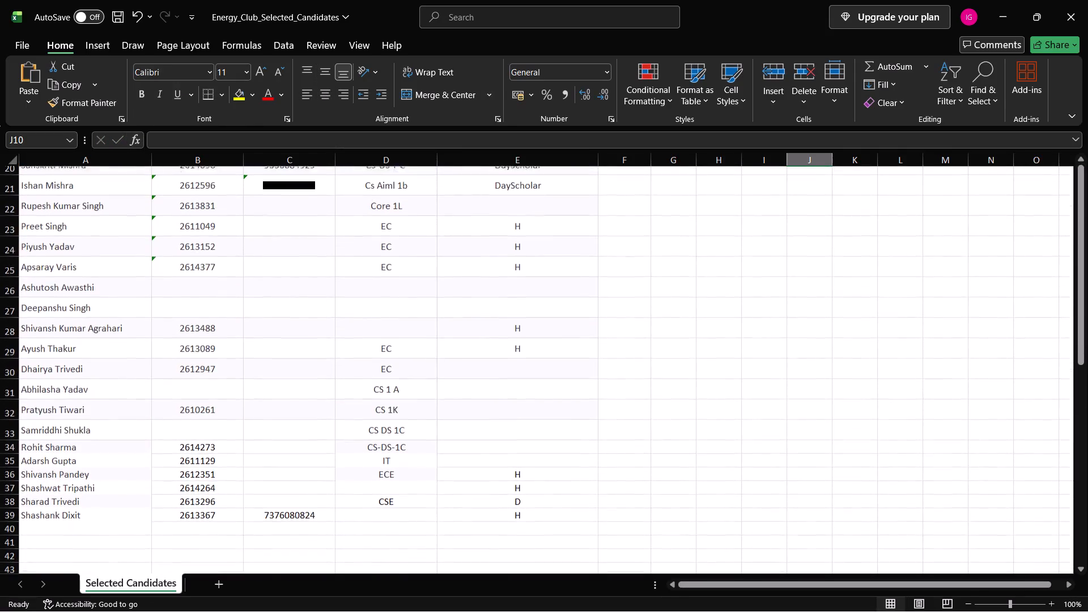
left_click(458, 326)
key("ctrl+a")
left_click(178, 71)
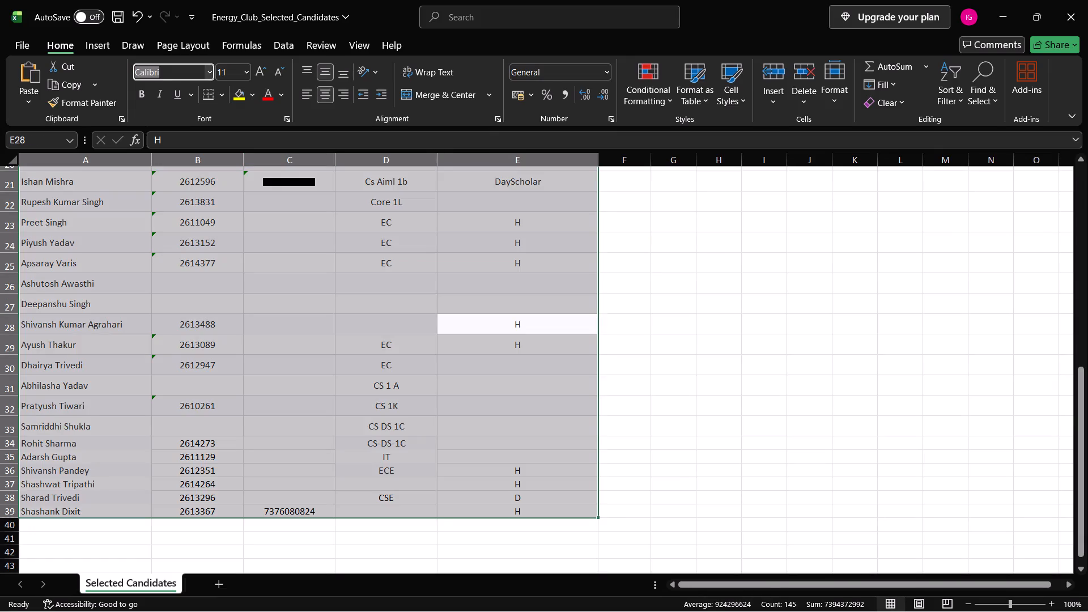
key("c")
key("Return")
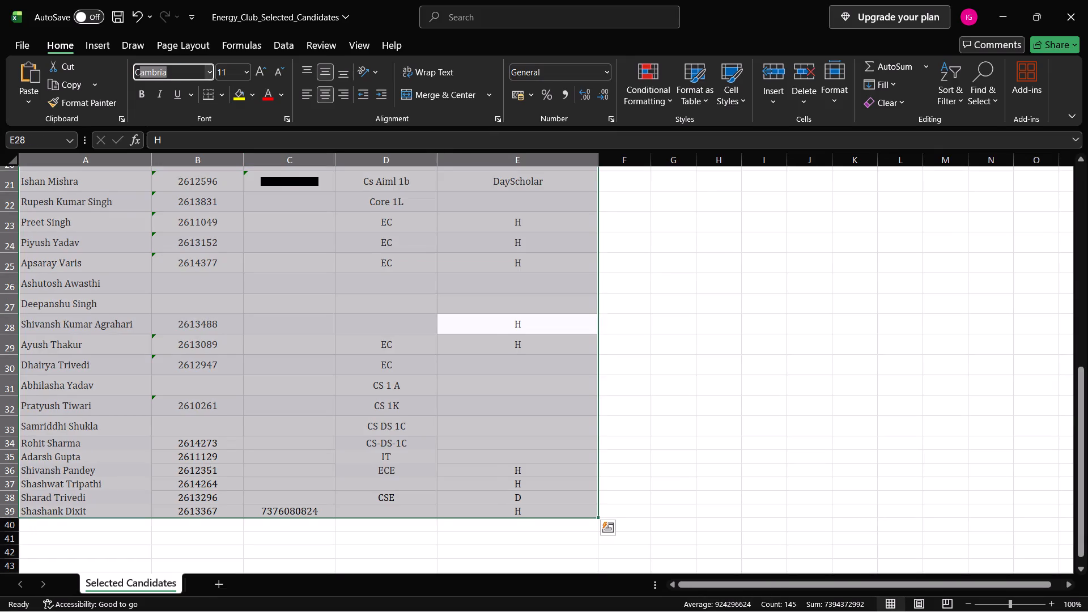
left_click(704, 334)
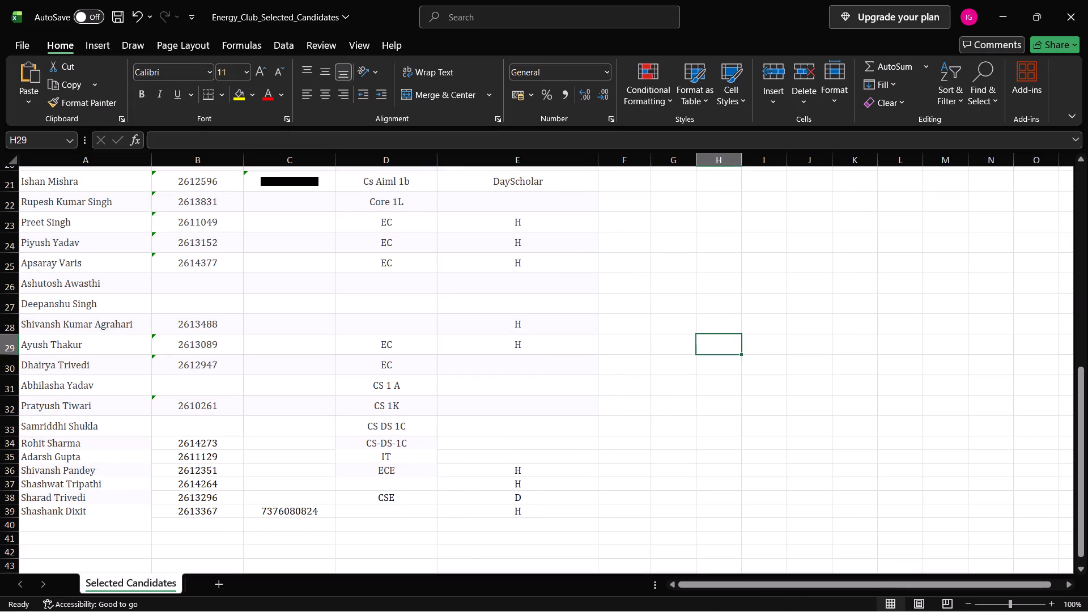
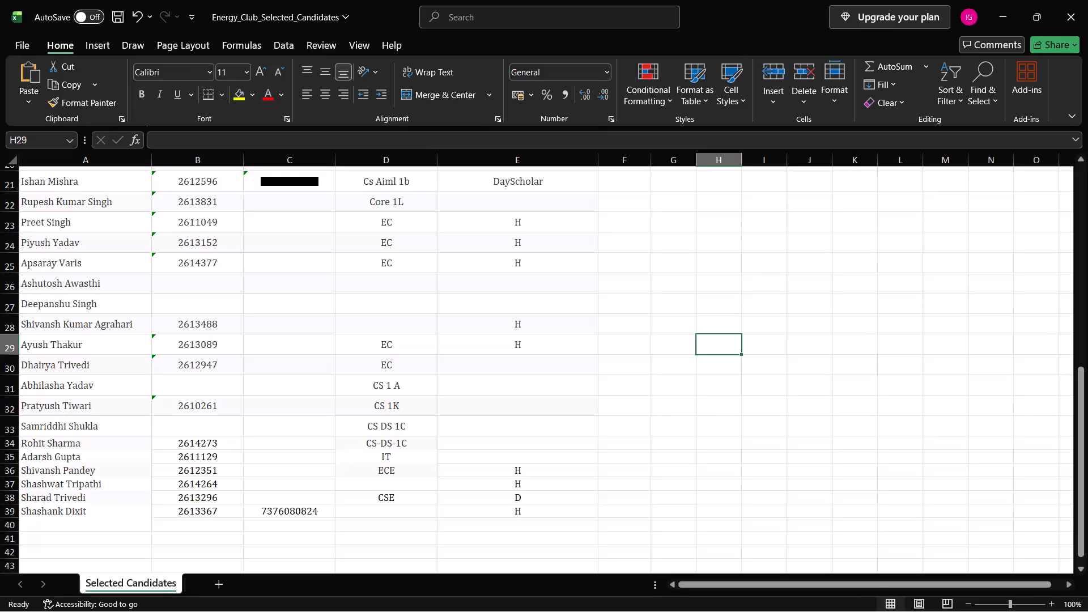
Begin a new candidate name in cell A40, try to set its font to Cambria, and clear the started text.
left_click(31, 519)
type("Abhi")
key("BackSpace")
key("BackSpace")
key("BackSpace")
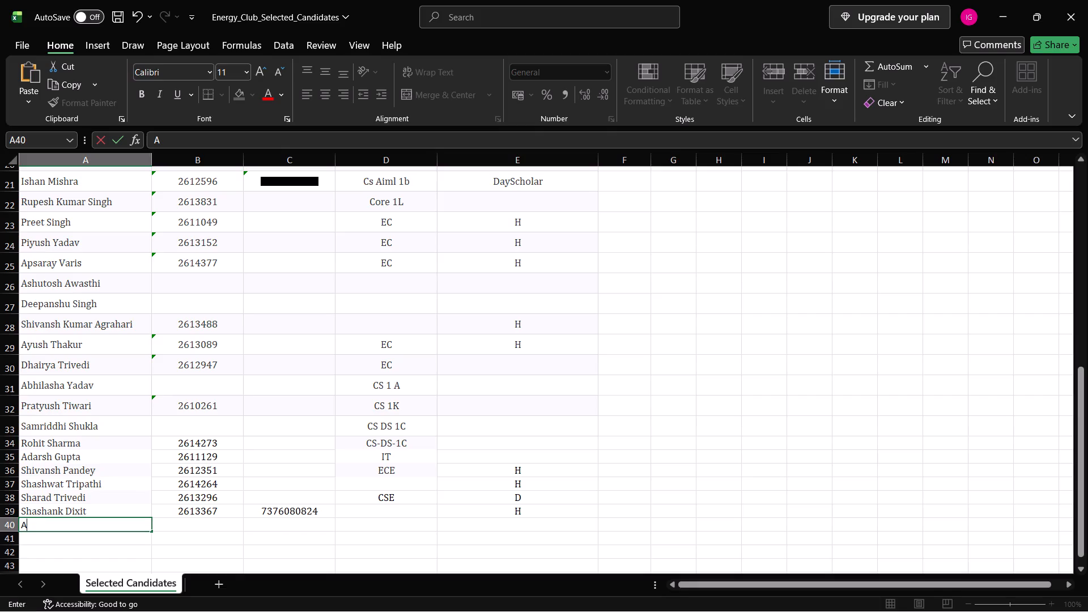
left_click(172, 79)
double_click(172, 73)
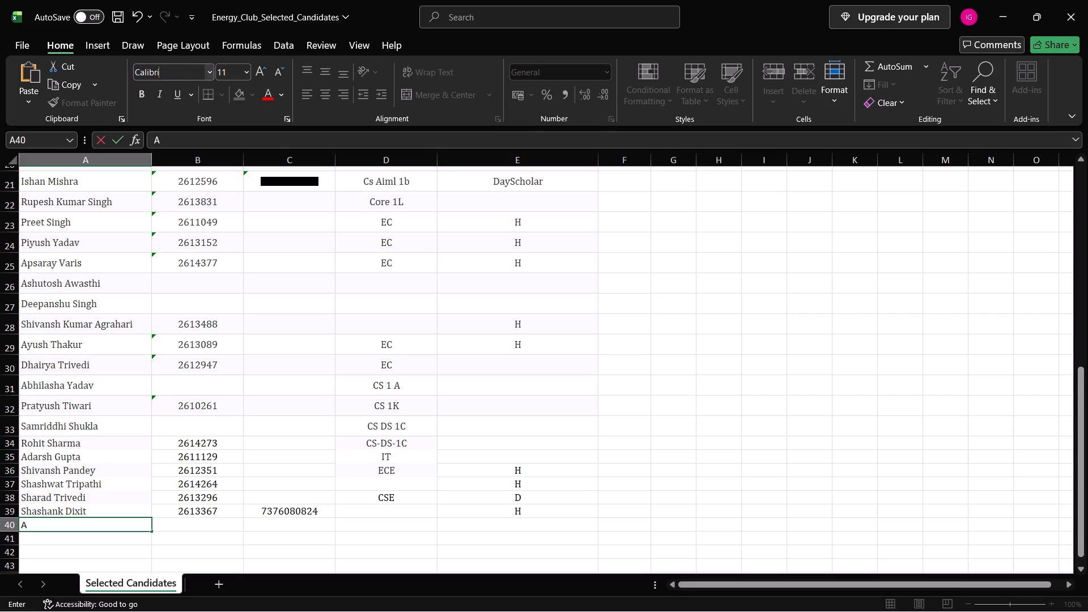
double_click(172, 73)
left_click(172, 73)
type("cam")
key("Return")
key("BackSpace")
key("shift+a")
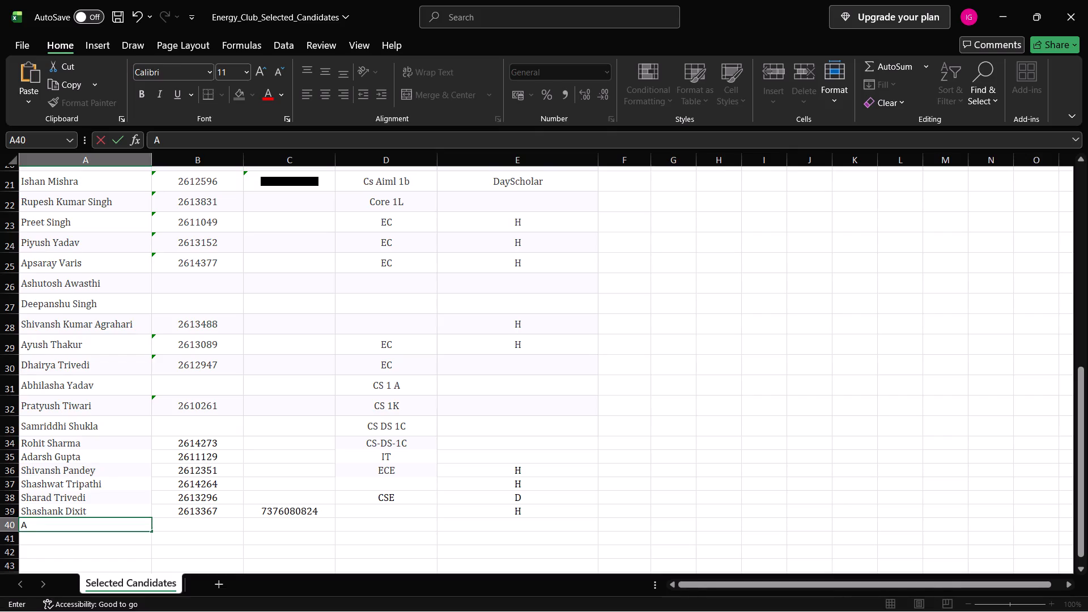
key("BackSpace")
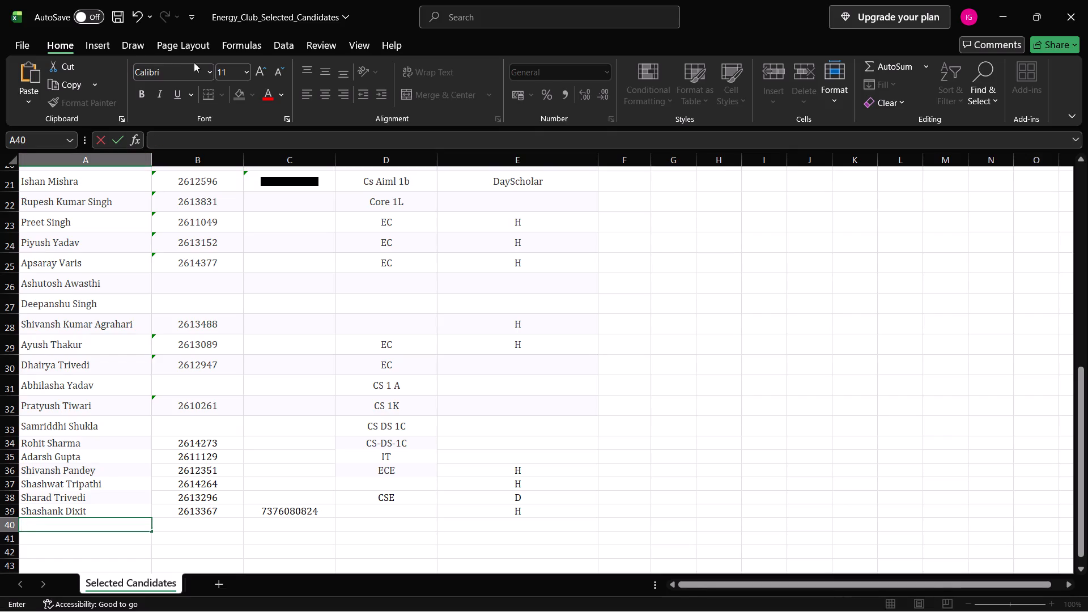
Enter the new candidate's full name in cell A40, below the last listed candidate, using the Cambria font.
left_click(194, 62)
double_click(185, 65)
double_click(181, 67)
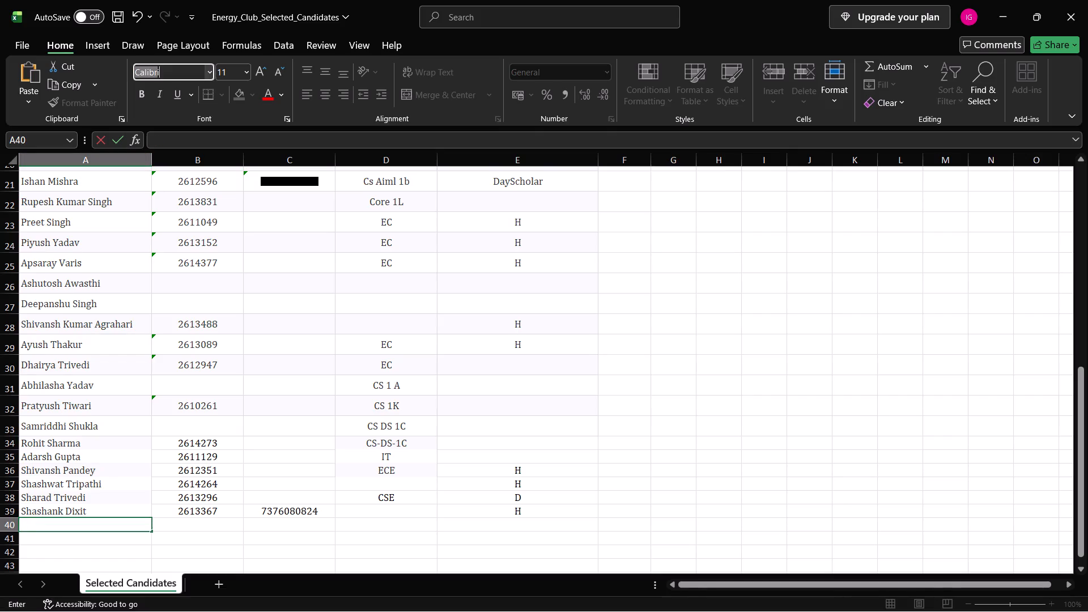
double_click(181, 67)
triple_click(181, 67)
triple_click(181, 67)
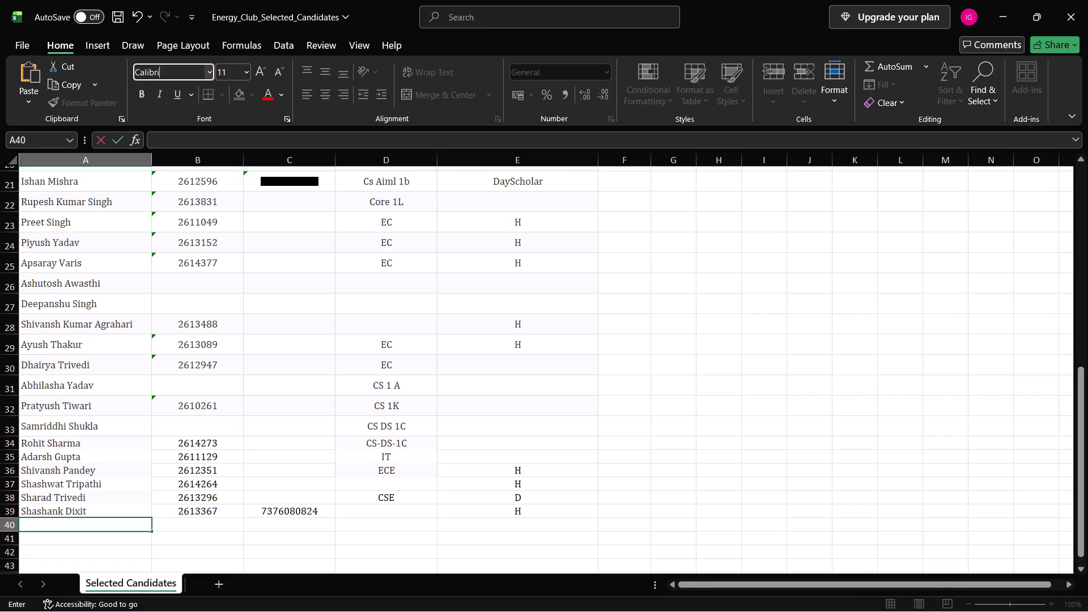
left_click(181, 67)
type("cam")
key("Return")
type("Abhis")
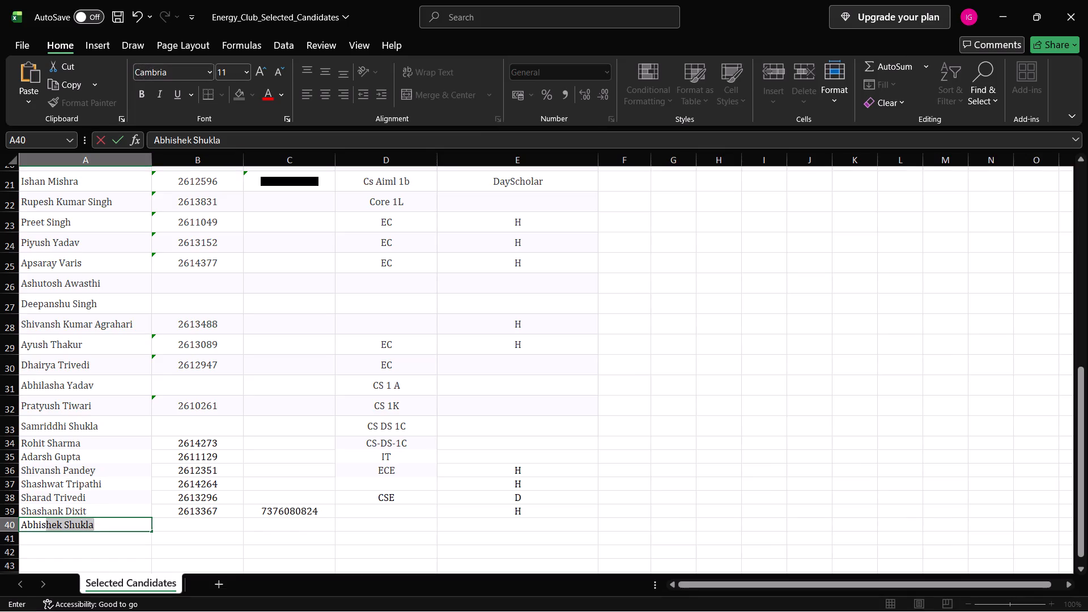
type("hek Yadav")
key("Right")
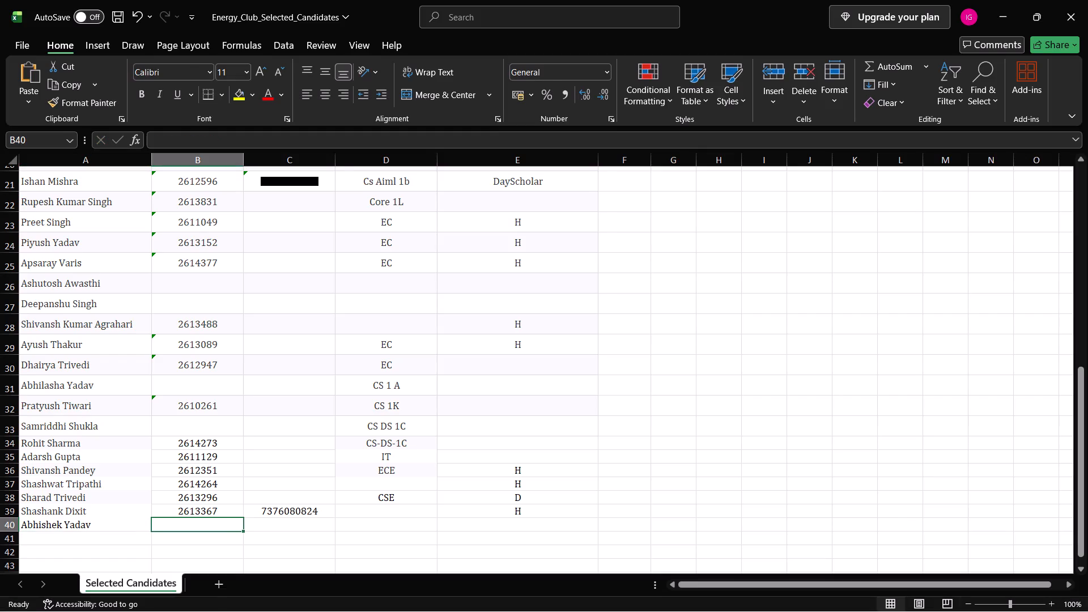
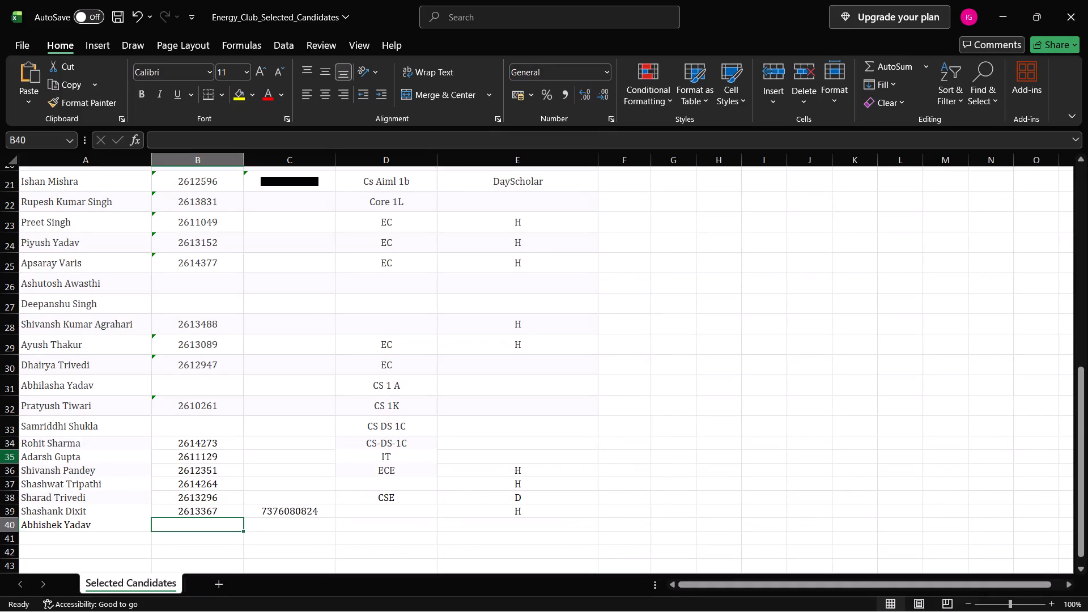
Enter CS-1-A as the new candidate's branch and section in cell D40.
left_click(338, 525)
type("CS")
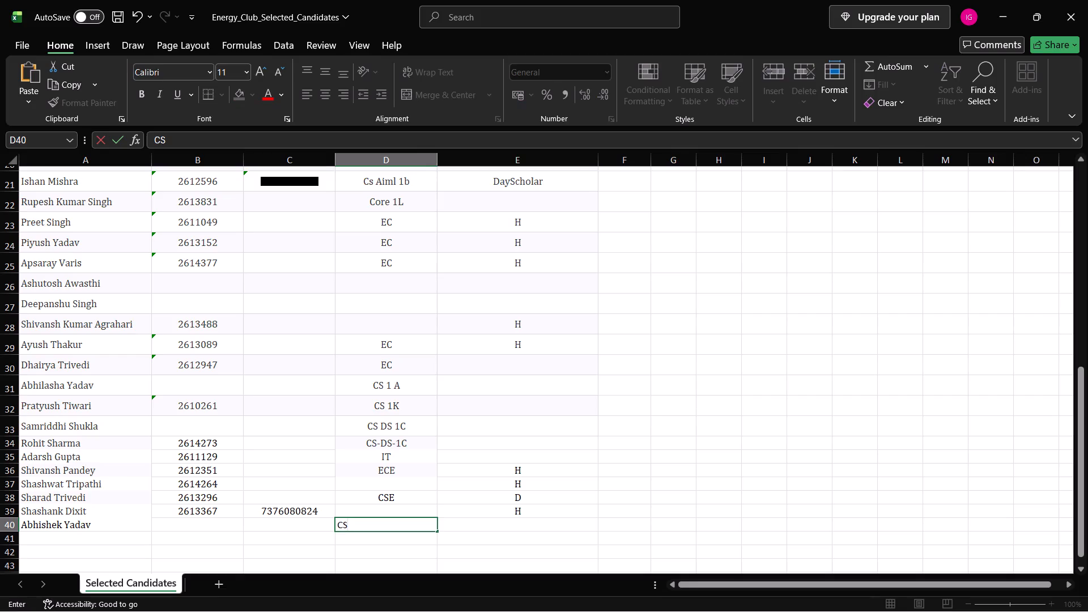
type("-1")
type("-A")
left_click(277, 541)
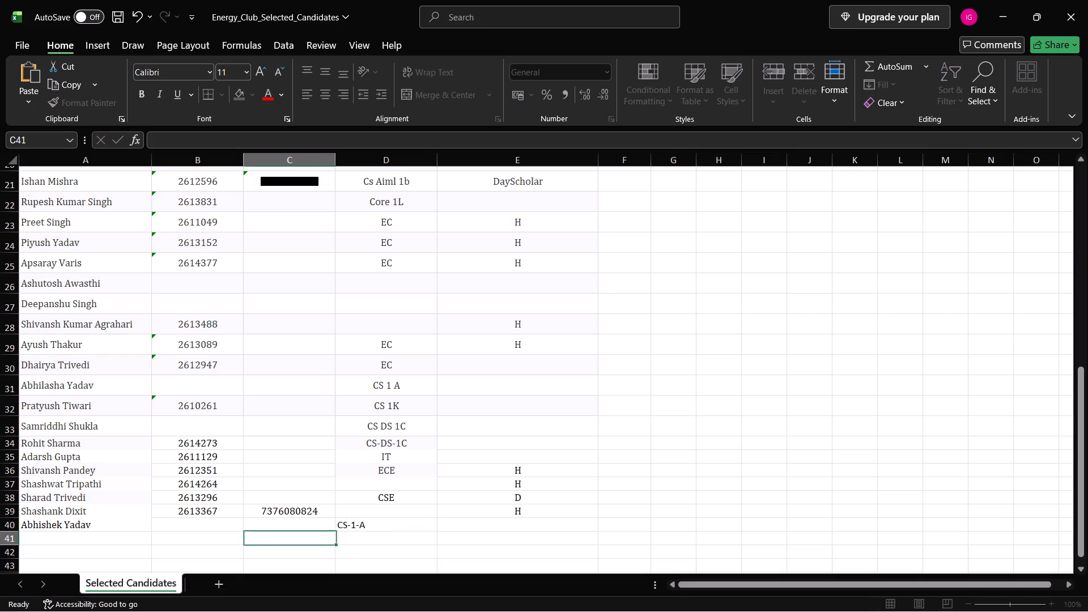
Enter the new candidate's seven-digit ID number in cell B40, next to the name.
left_click(236, 518)
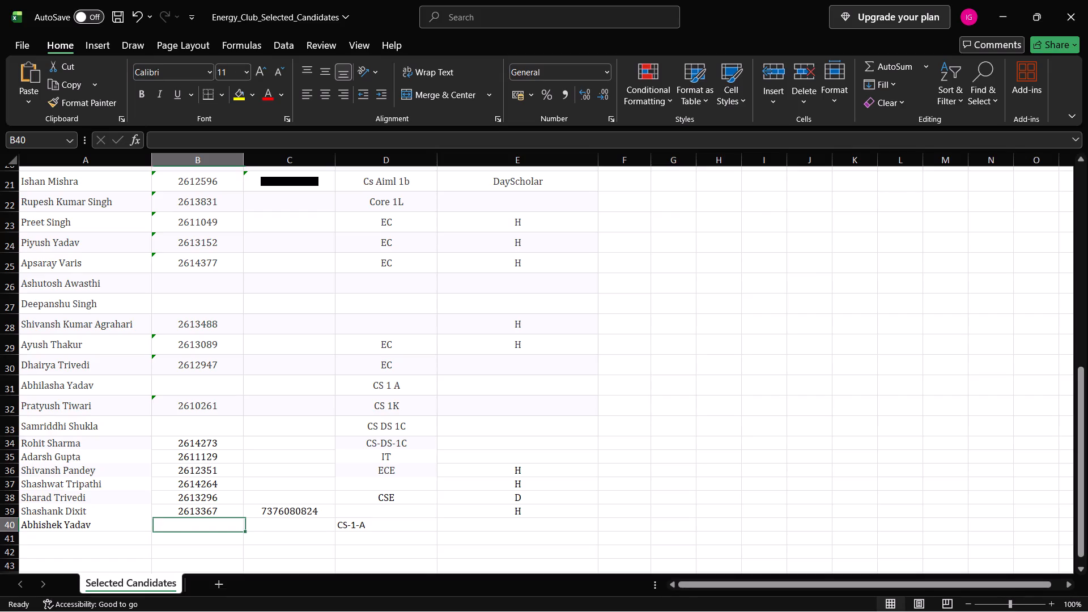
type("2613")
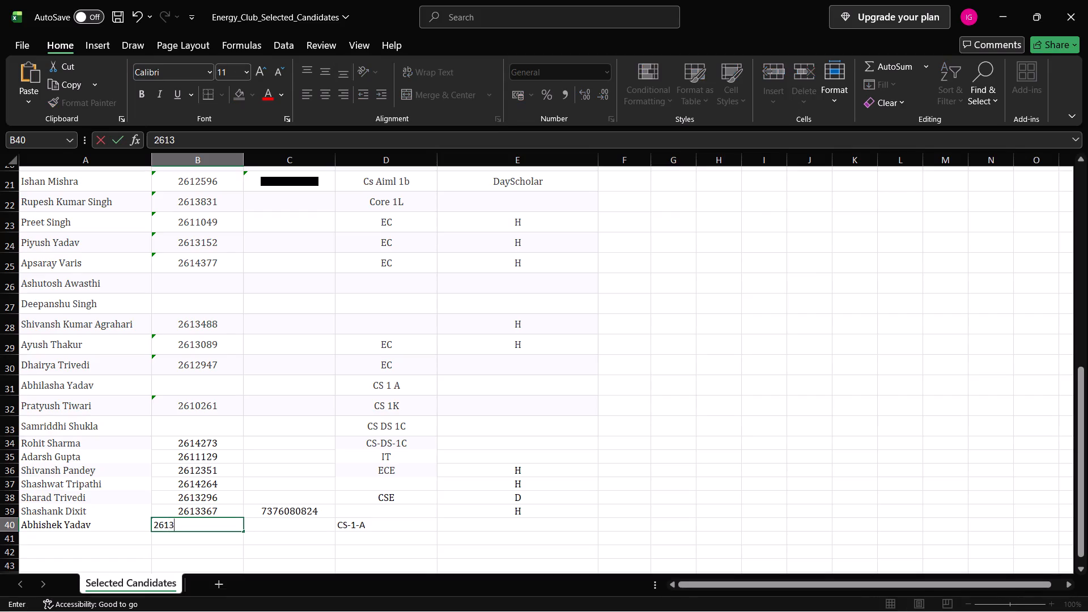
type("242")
left_click(305, 520)
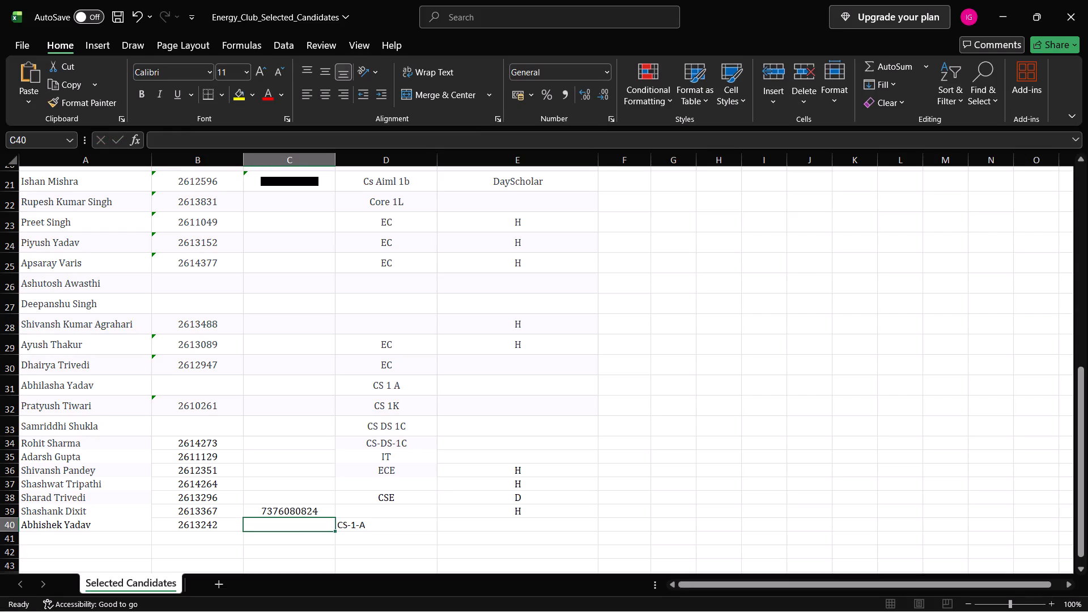
Enter H in cell E40 as the new candidate's hosteller or day-scholar status.
left_click(449, 529)
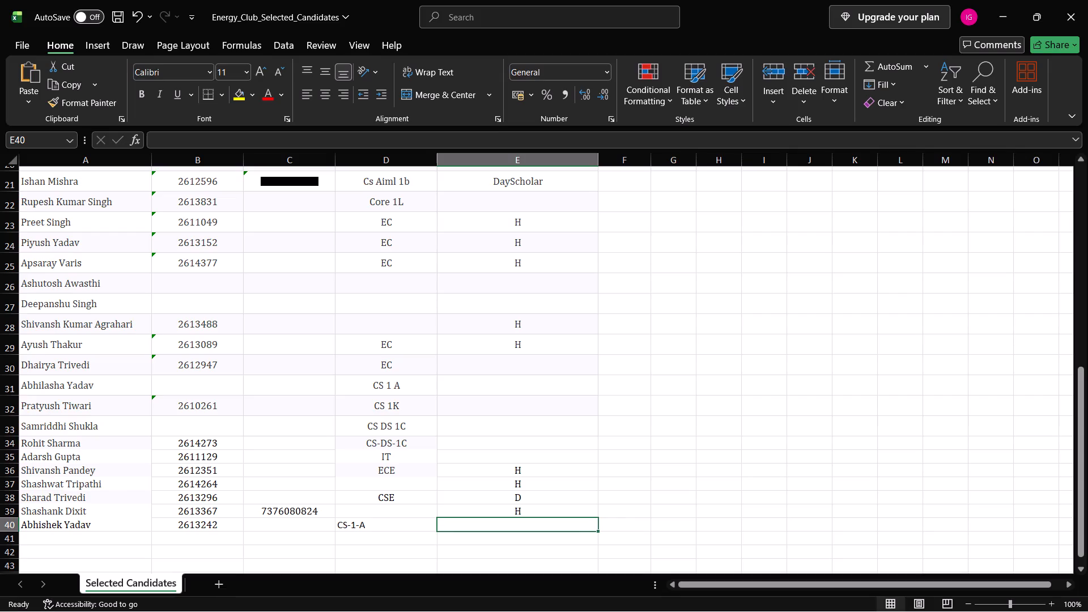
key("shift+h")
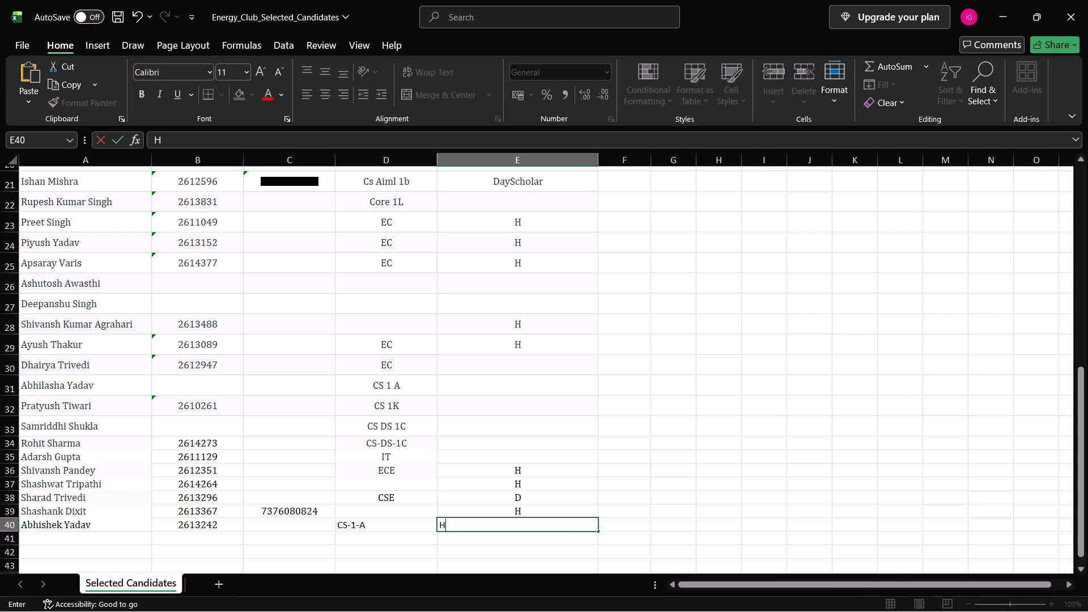
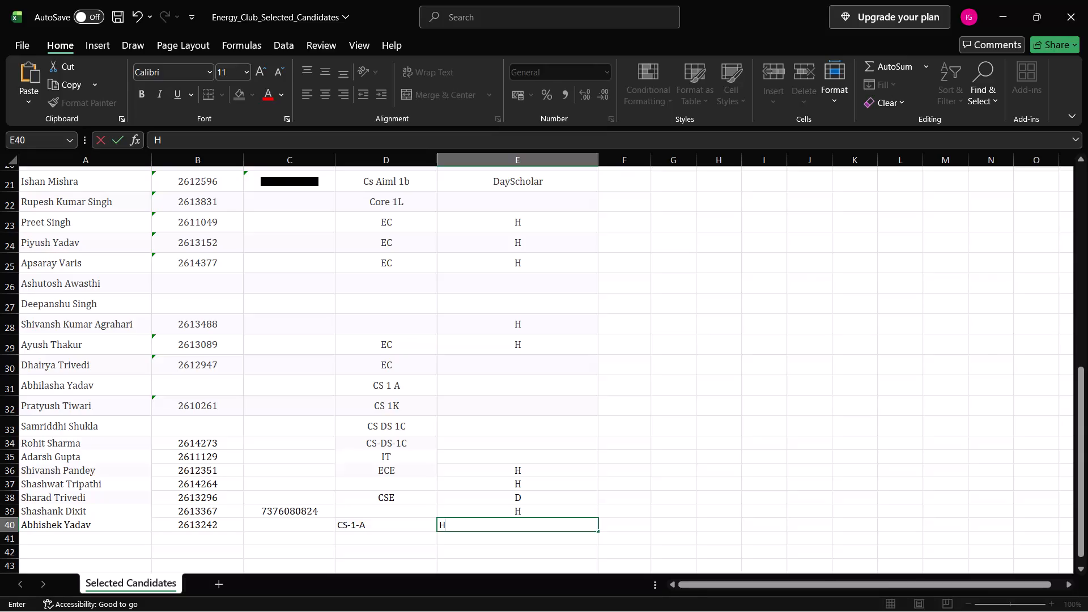
Centre the branch and section entry in cell D40 horizontally and set its font to Cambria.
left_click(338, 522)
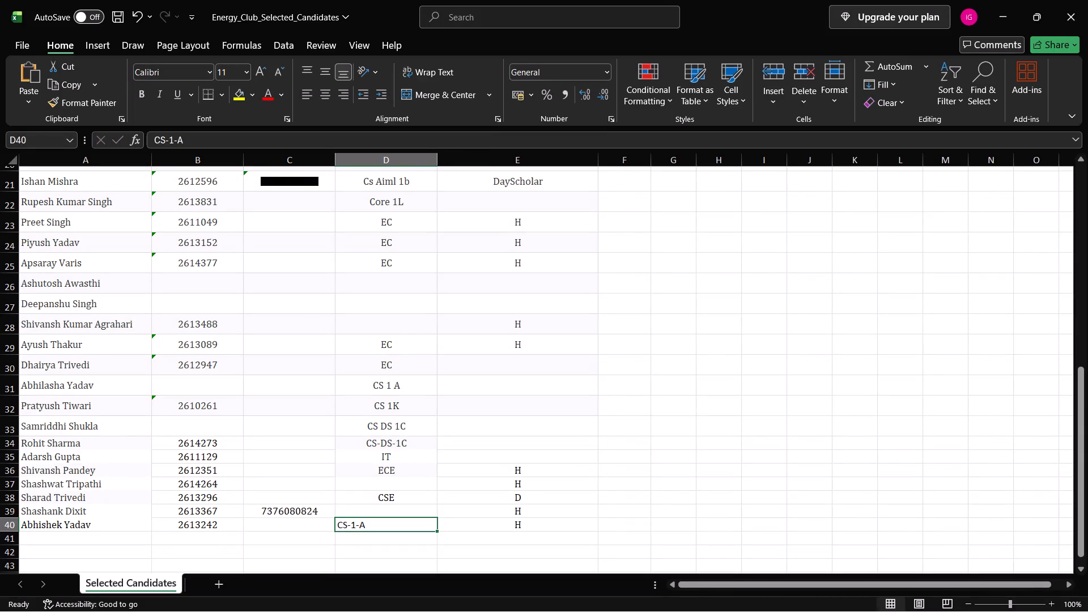
left_click(426, 550)
left_click(398, 524)
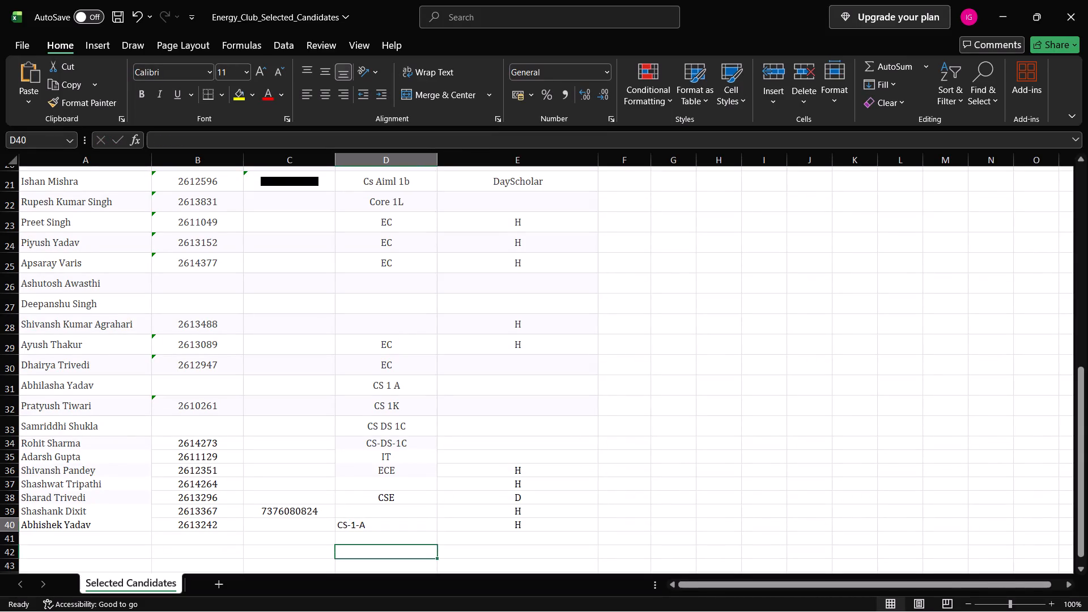
left_click(322, 91)
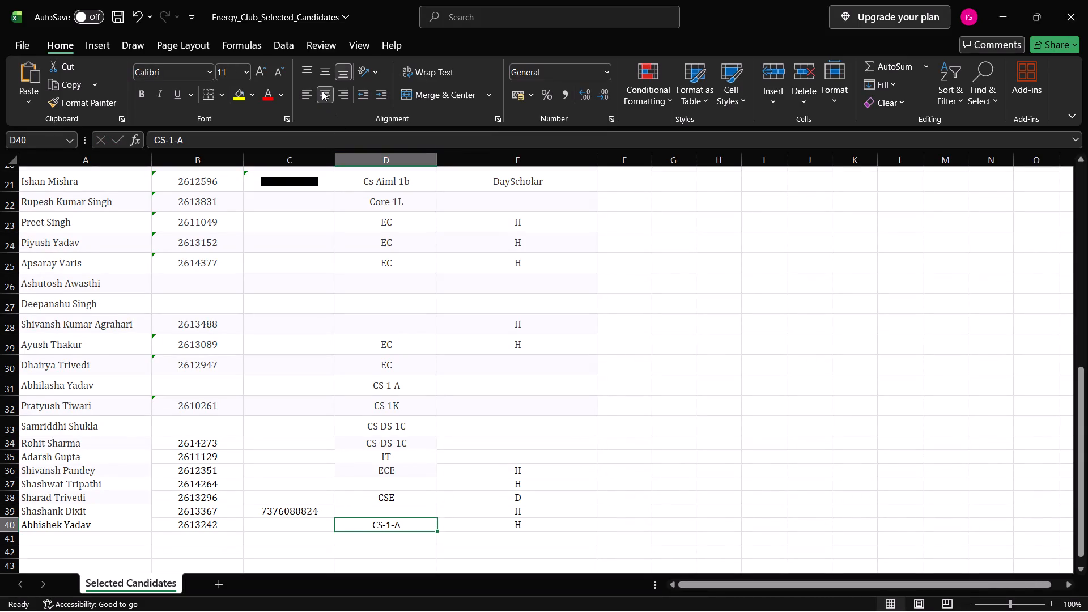
left_click(177, 69)
type("ca")
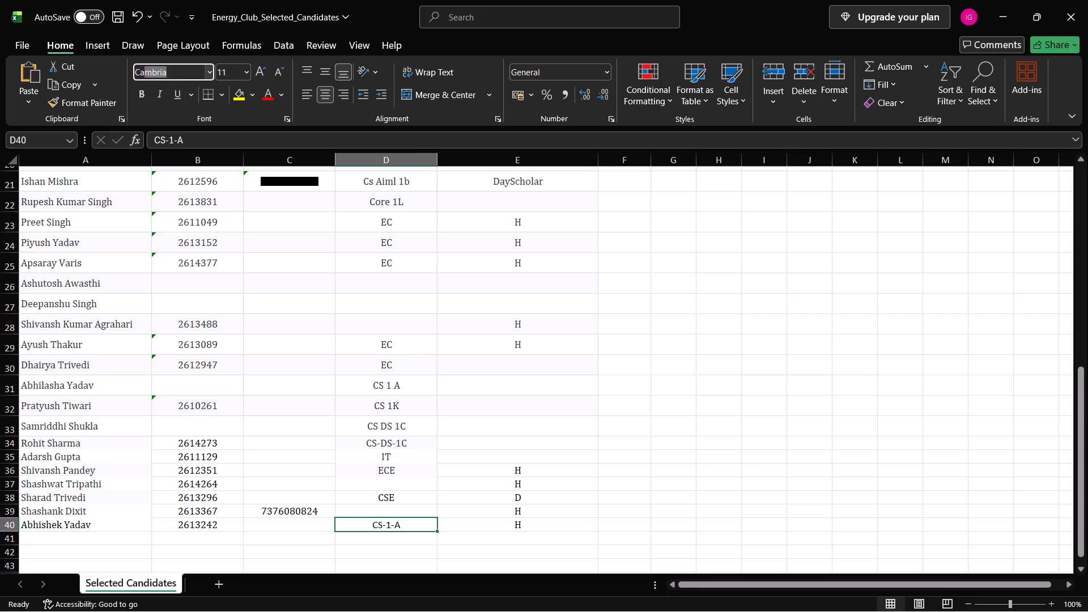
key("Return")
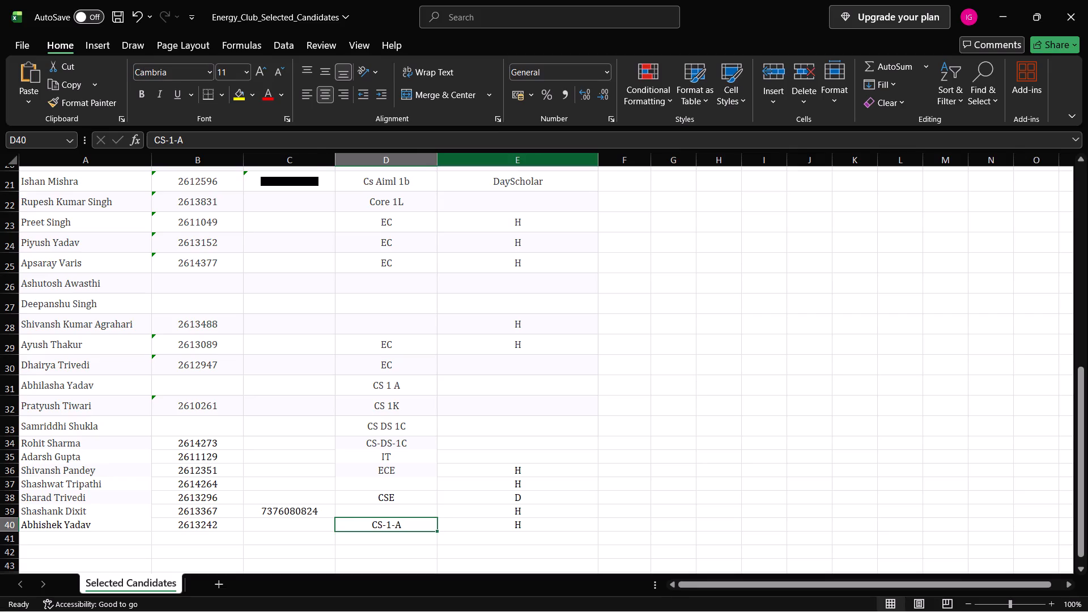
left_click(758, 353)
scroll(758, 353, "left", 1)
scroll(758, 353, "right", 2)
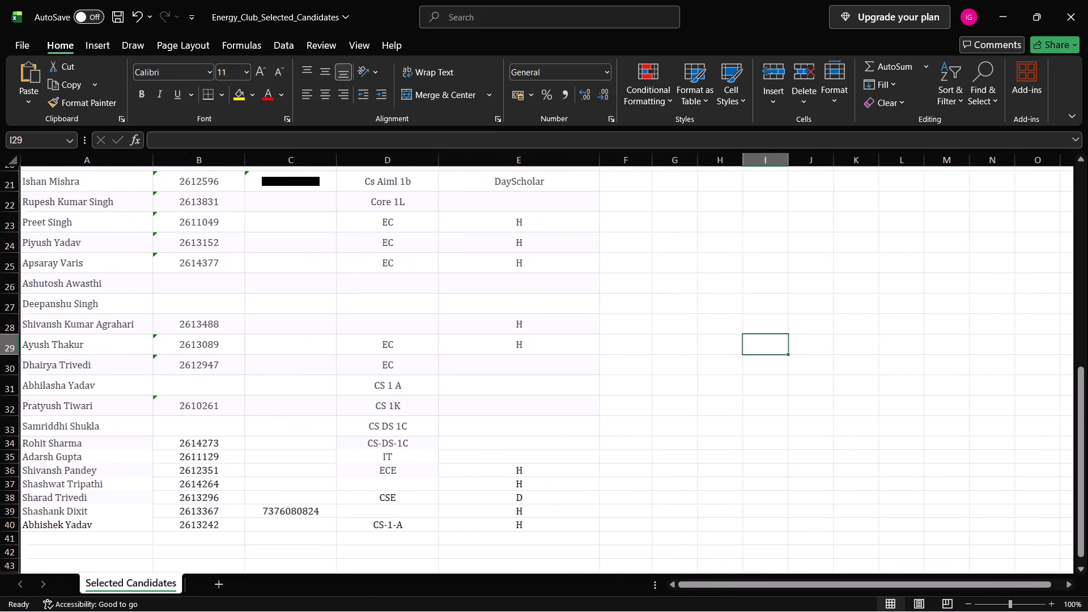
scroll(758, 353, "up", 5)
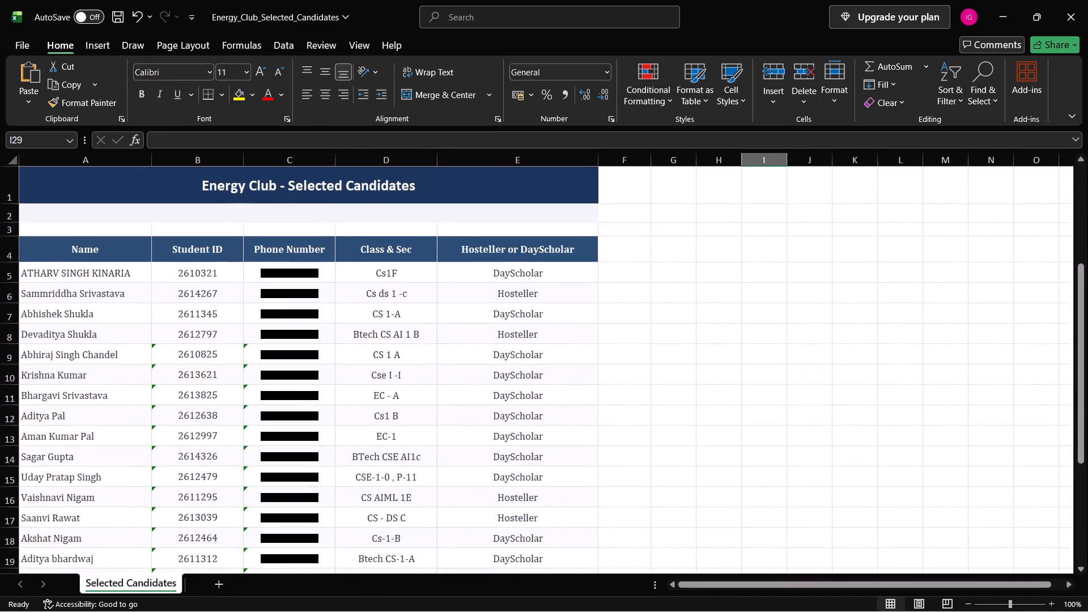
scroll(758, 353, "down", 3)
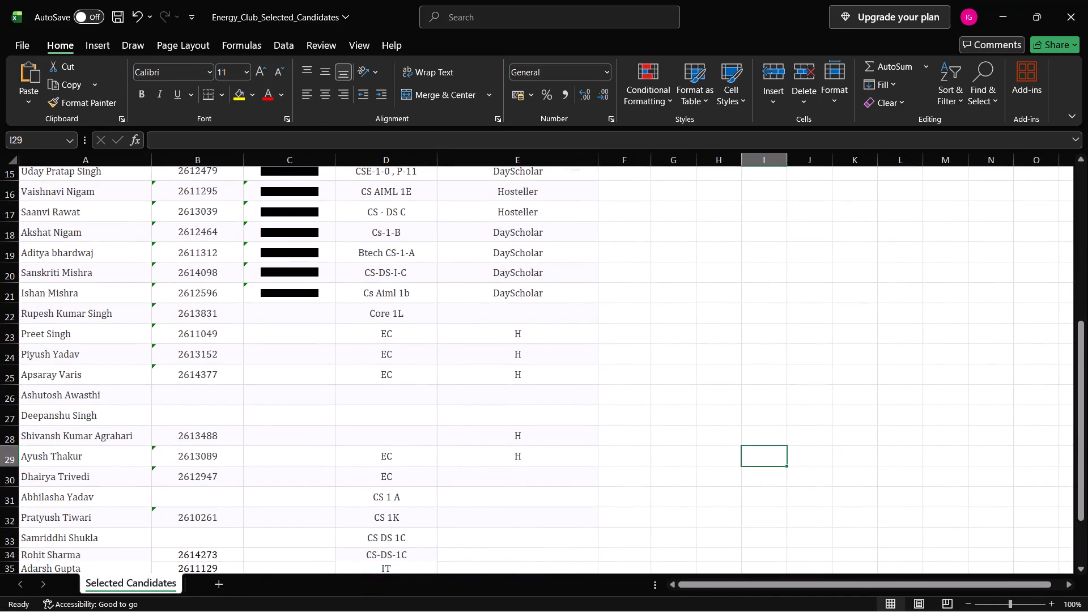
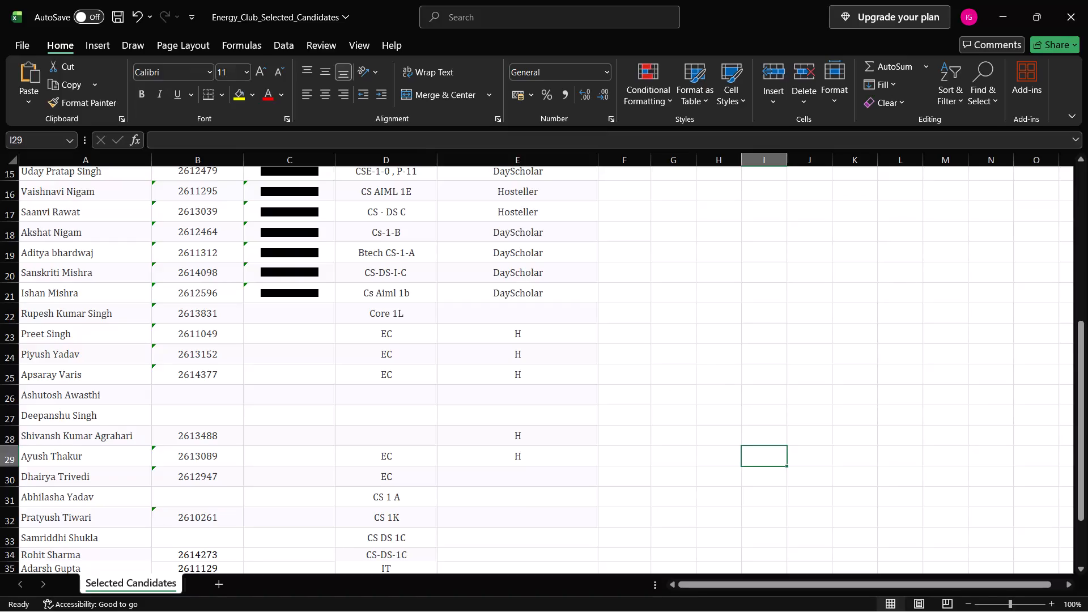
Examine the Phone Number column cell by cell from row 22 down to row 39, checking which candidates lack an entry.
scroll(660, 355, "up", 1)
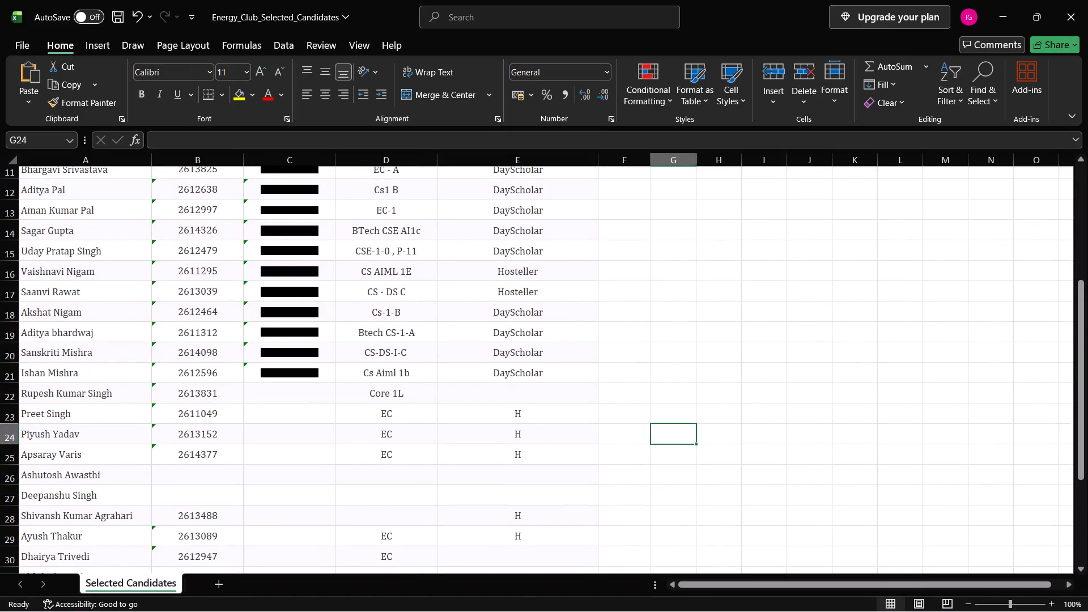
scroll(660, 355, "up", 1)
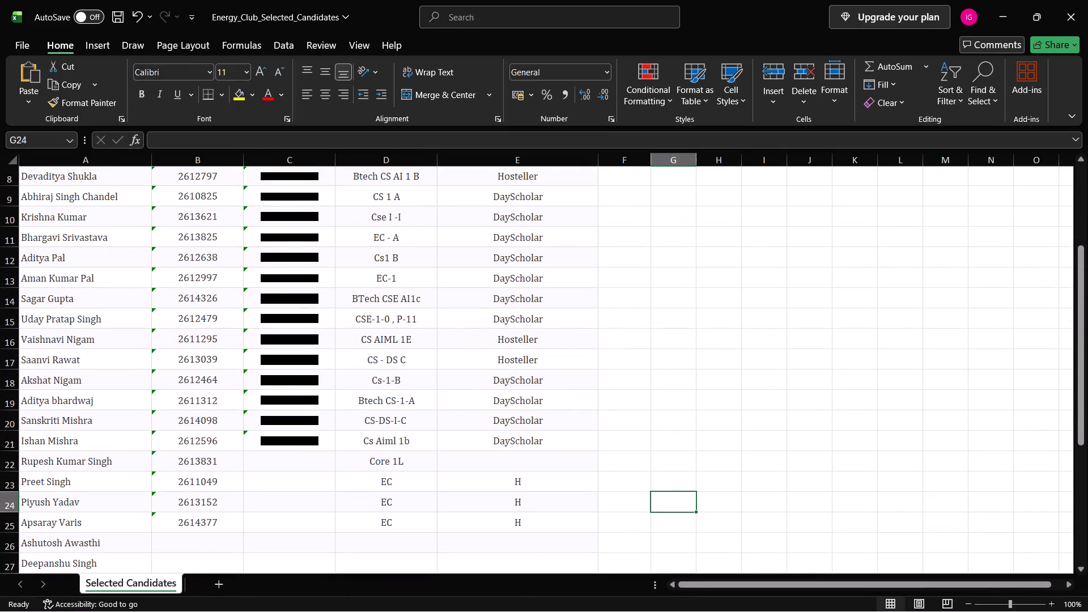
left_click(549, 383)
scroll(549, 383, "down", 1)
scroll(549, 383, "right", 1)
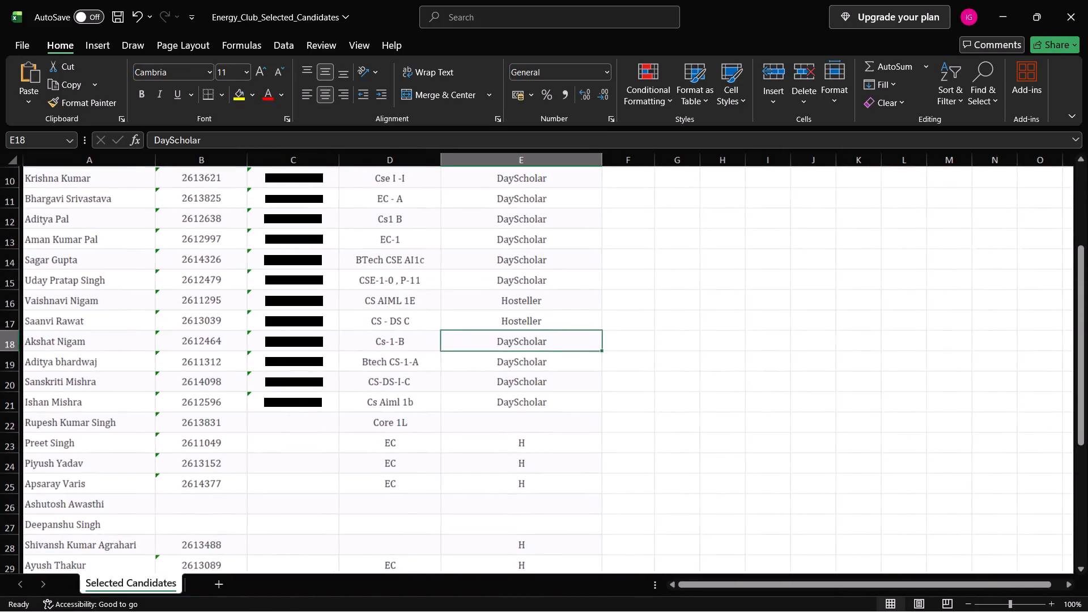
left_click(271, 422)
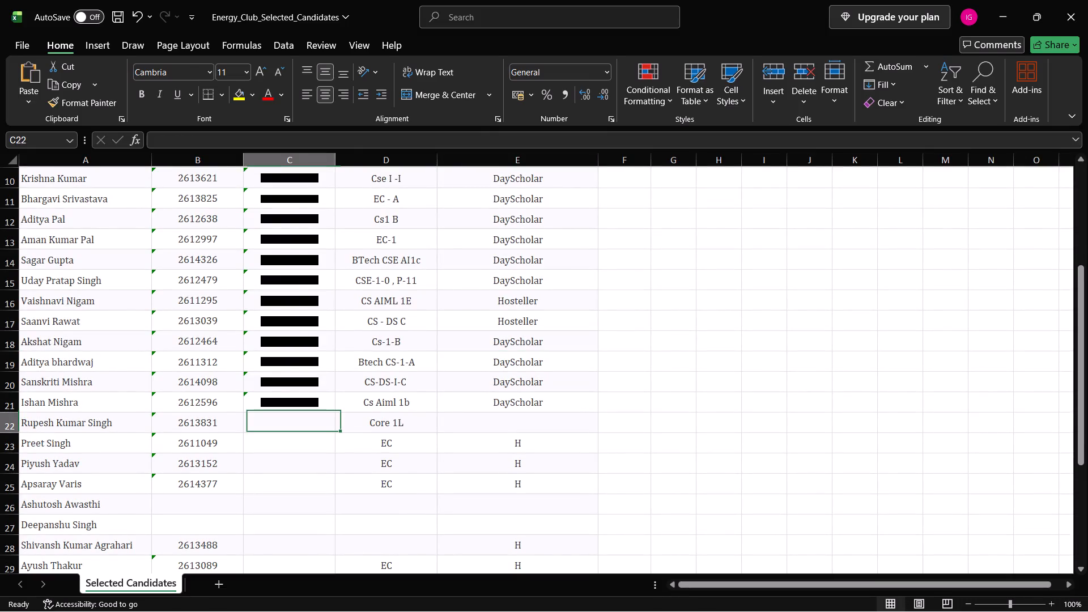
key("Down")
key("Down")
key("Down")
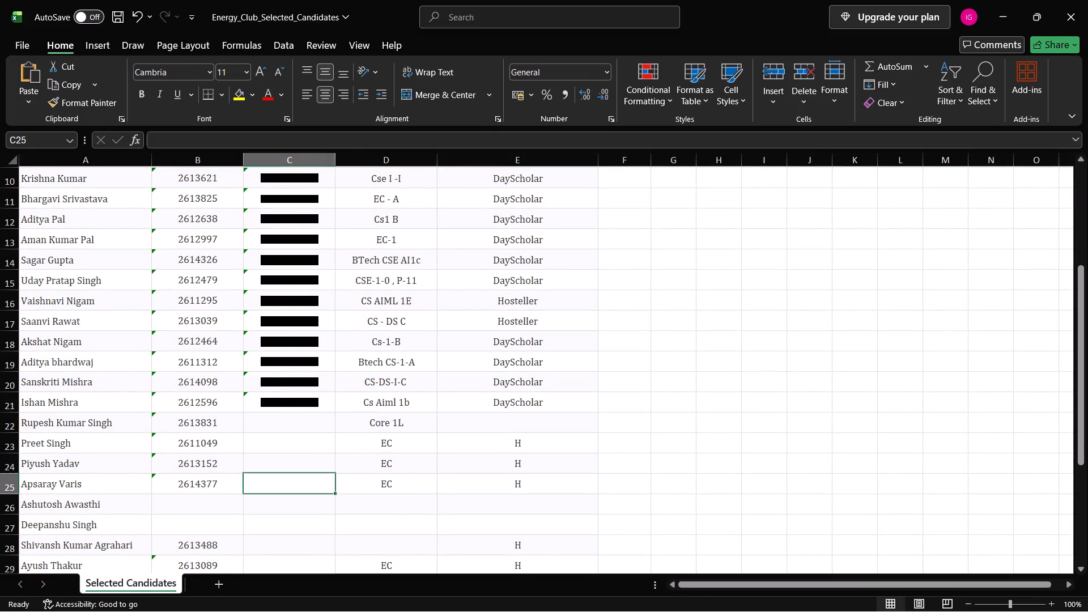
key("Down")
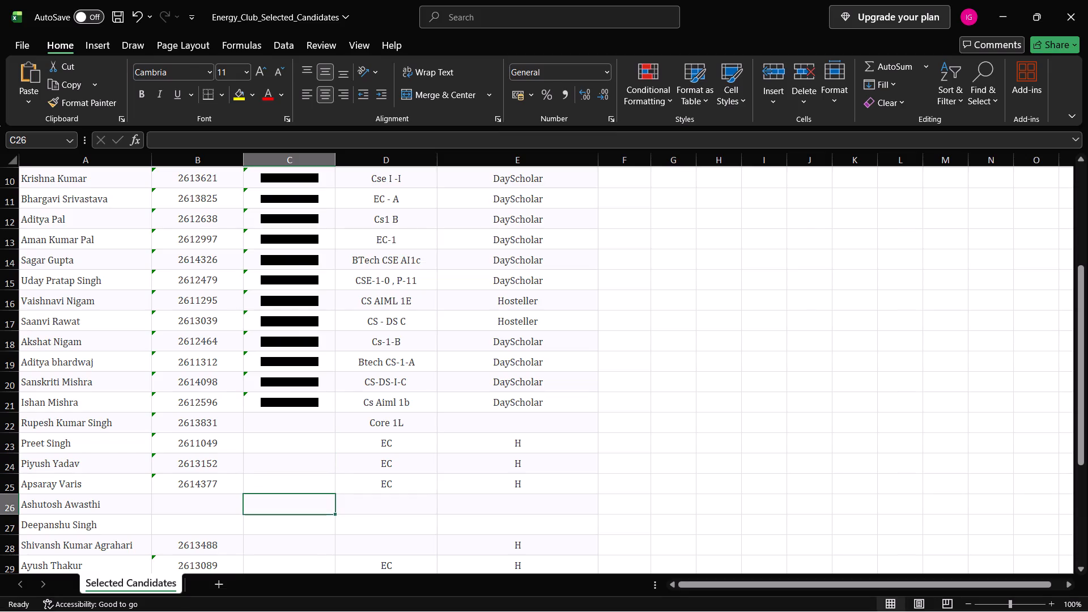
key("Down")
key("Down")
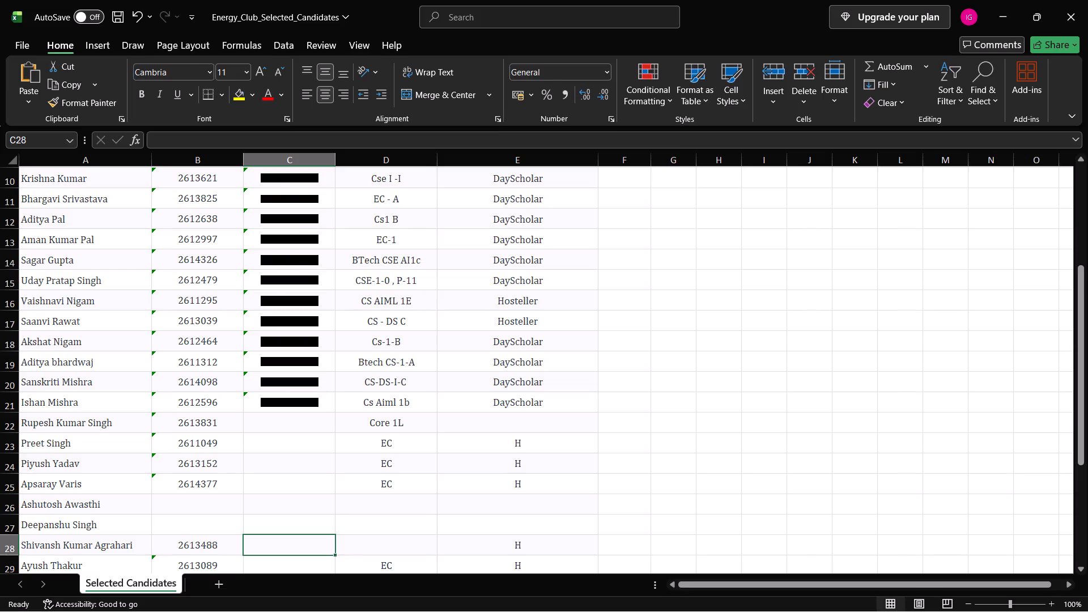
key("Down")
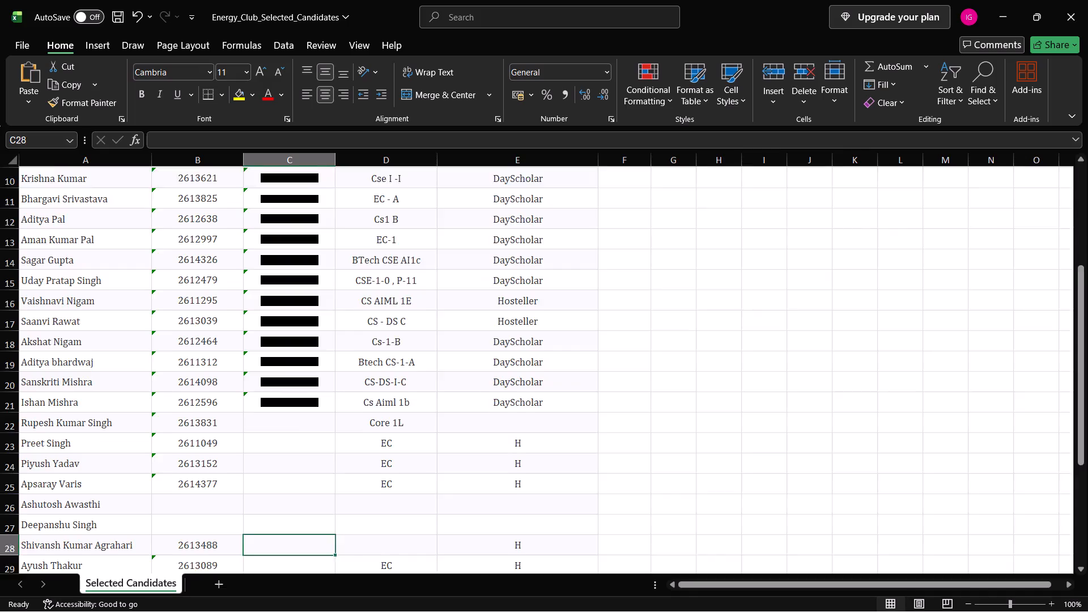
key("Down")
key("Down")
key("Down")
key("Down")
key("Down")
key("Down")
key("Down")
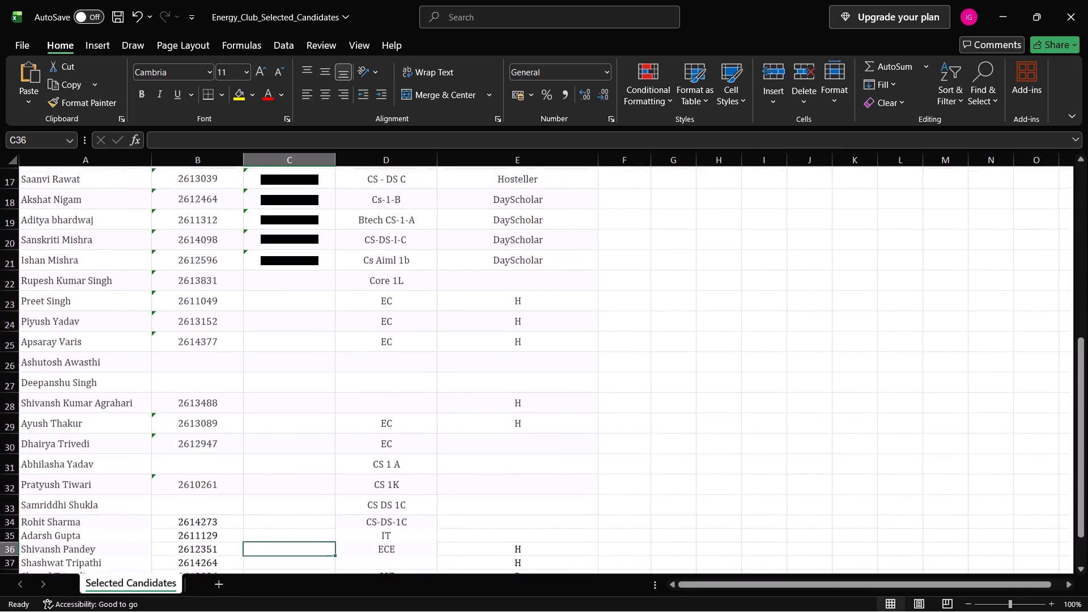
key("Down")
key("Down")
key("Down")
key("Up")
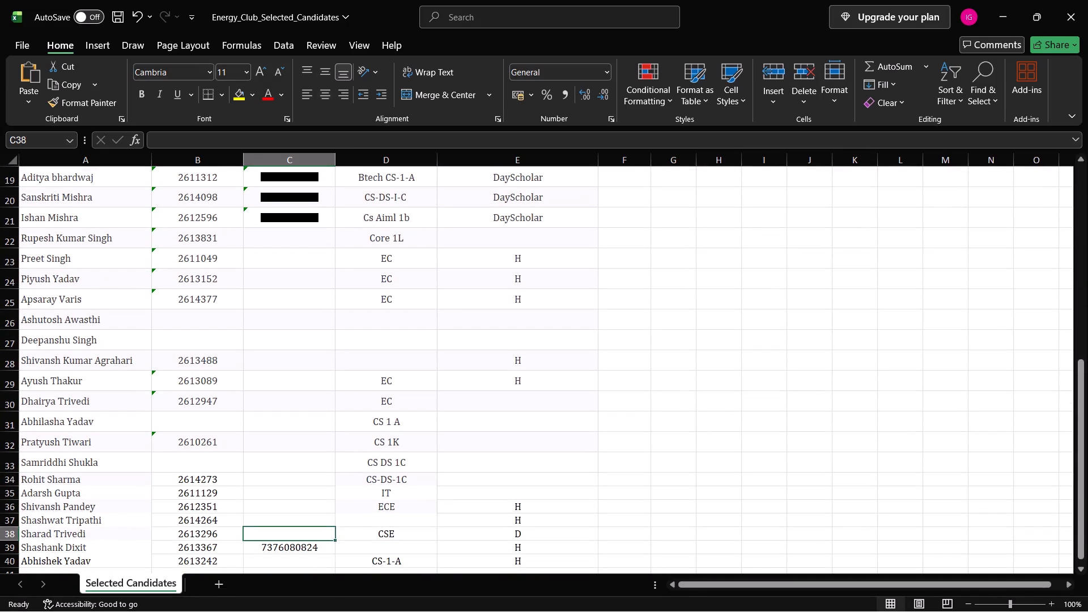
Check the Phone Number column back up from row 38 to row 8.
key("Up")
key("Up")
key("Up")
key("Up")
key("Up")
key("Up")
key("Up")
key("Up")
key("Up")
key("Up")
key("Up")
key("Up")
key("Up")
key("Up")
key("Up")
key("Up")
key("Up")
key("Up")
key("Up")
key("Up")
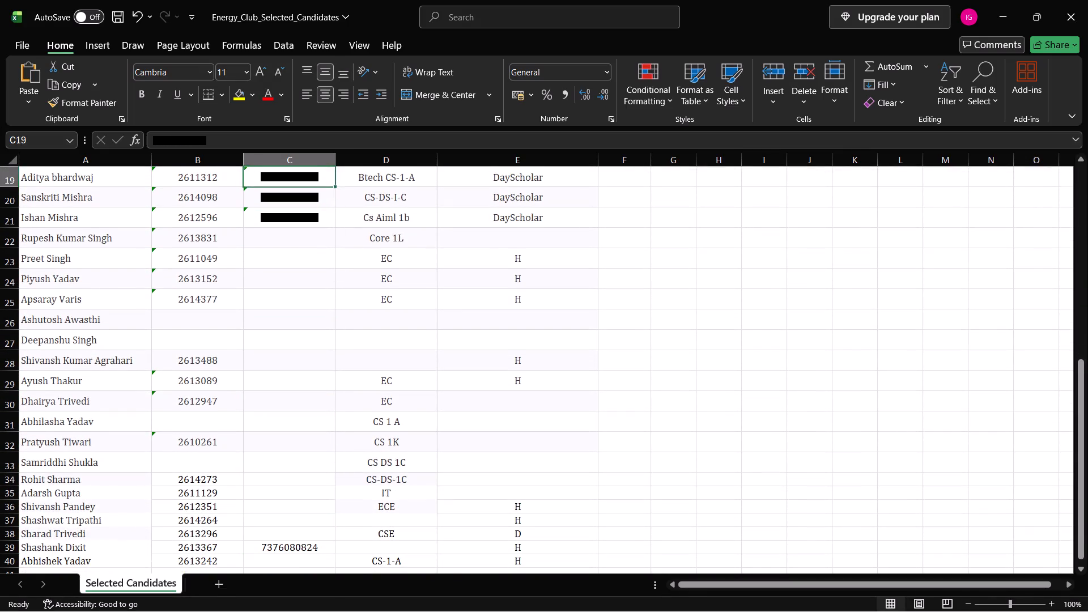
key("Up")
key("Up")
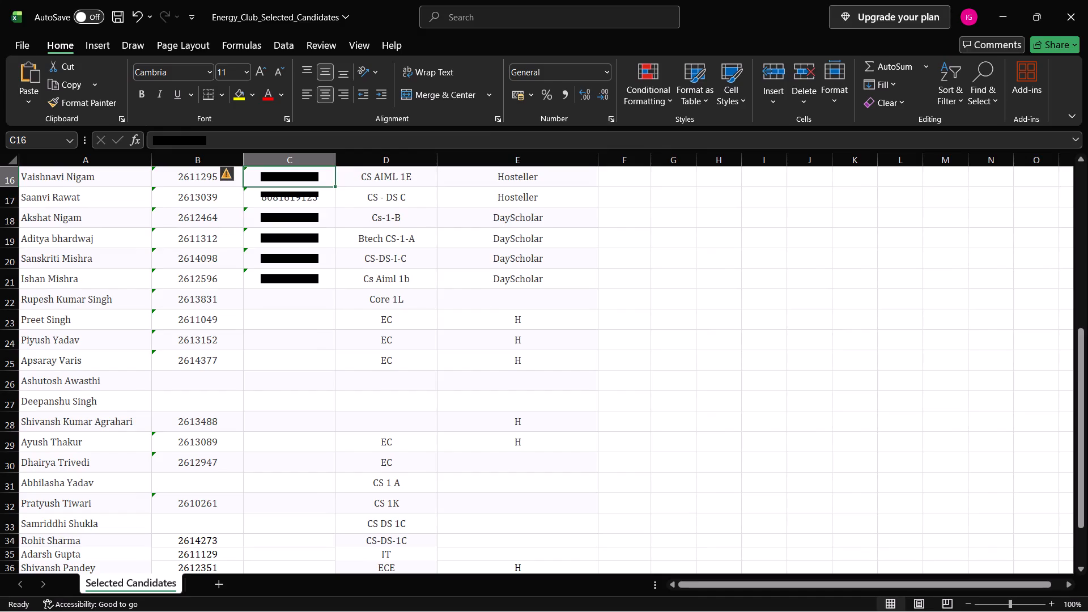
key("Up")
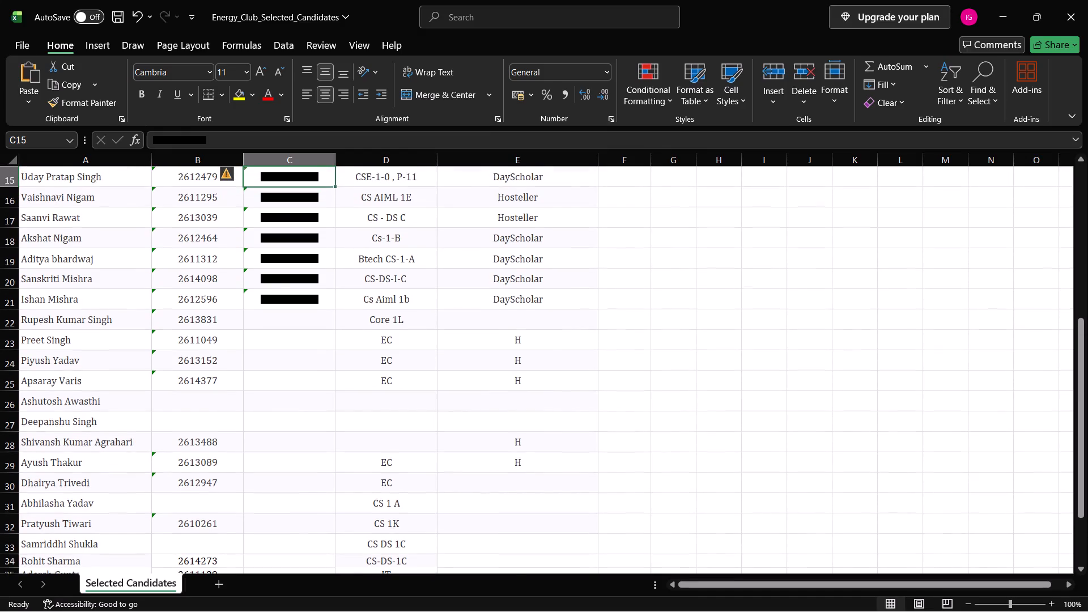
key("Up")
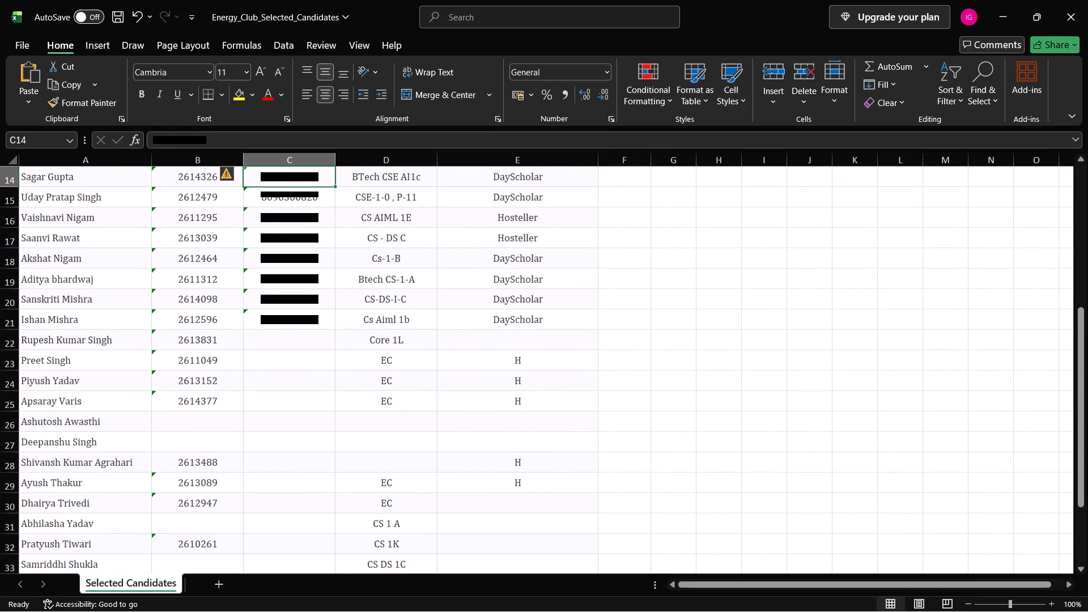
key("Up")
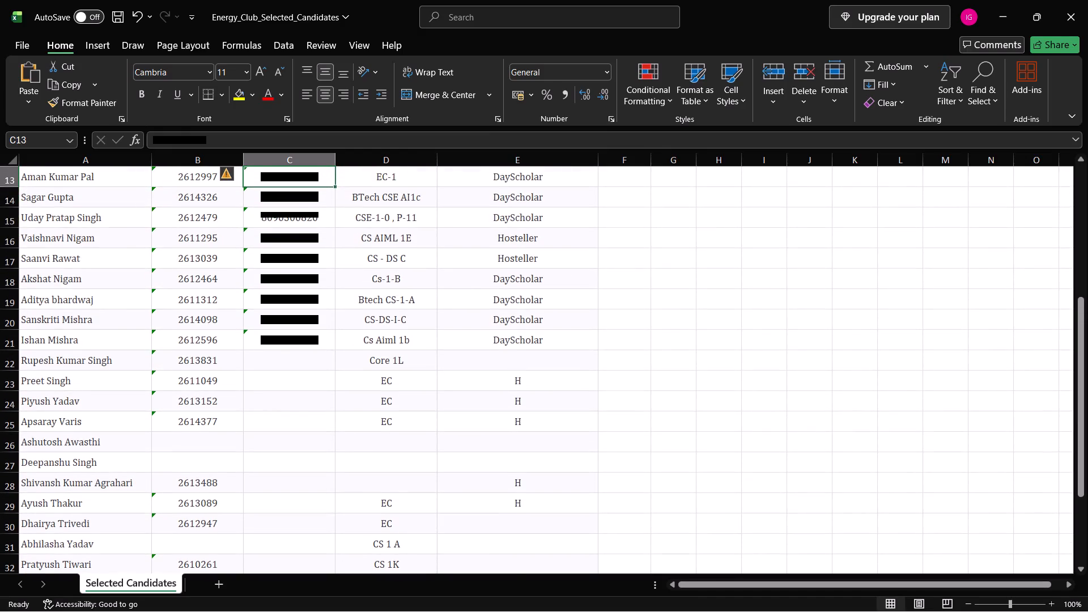
key("Up")
key("Up")
key("Up")
key("Up")
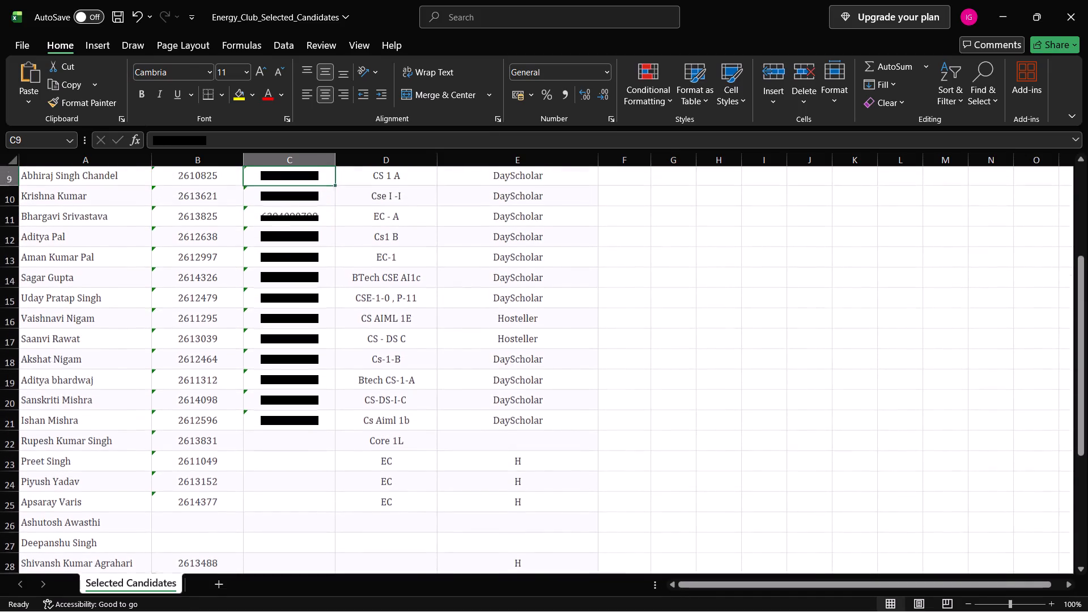
key("Up")
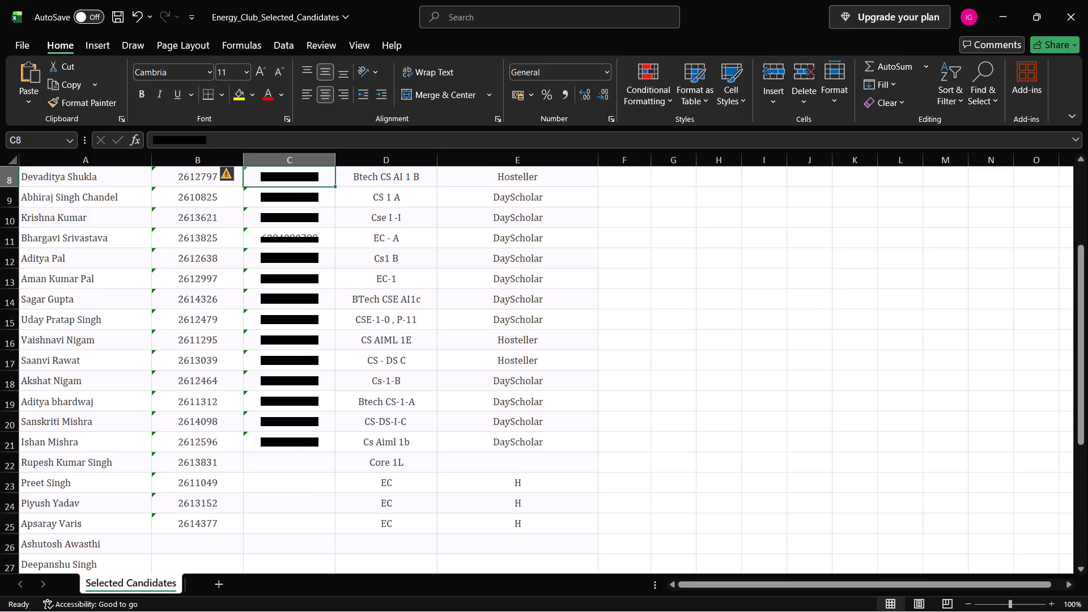
Review the whole candidates list from the header row to row 40, comparing the Class & Sec and Hosteller or DayScholar columns.
scroll(271, 422, "up", 5)
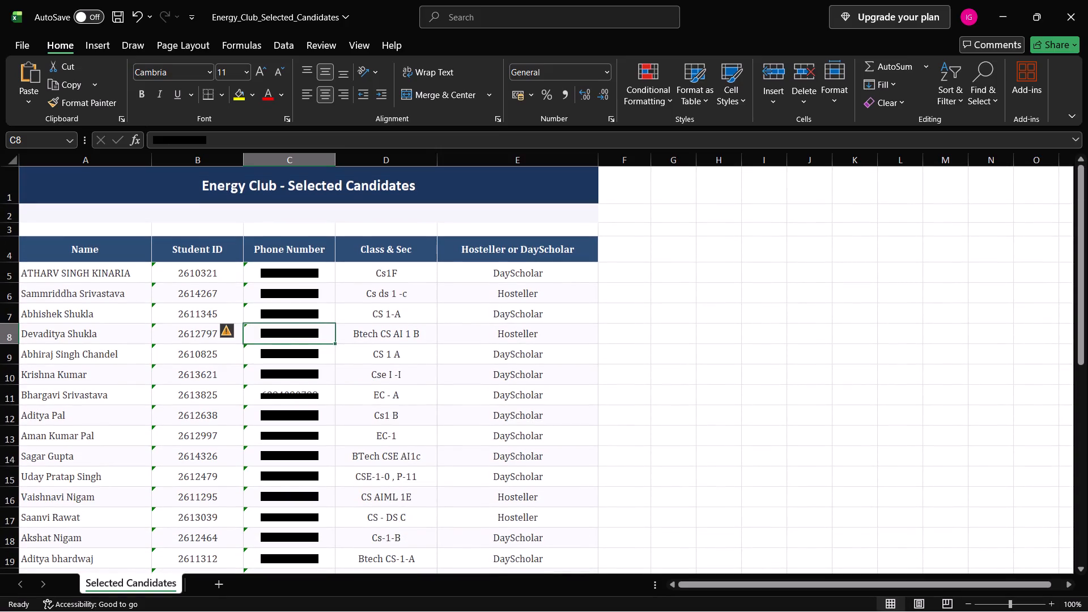
left_click(477, 381)
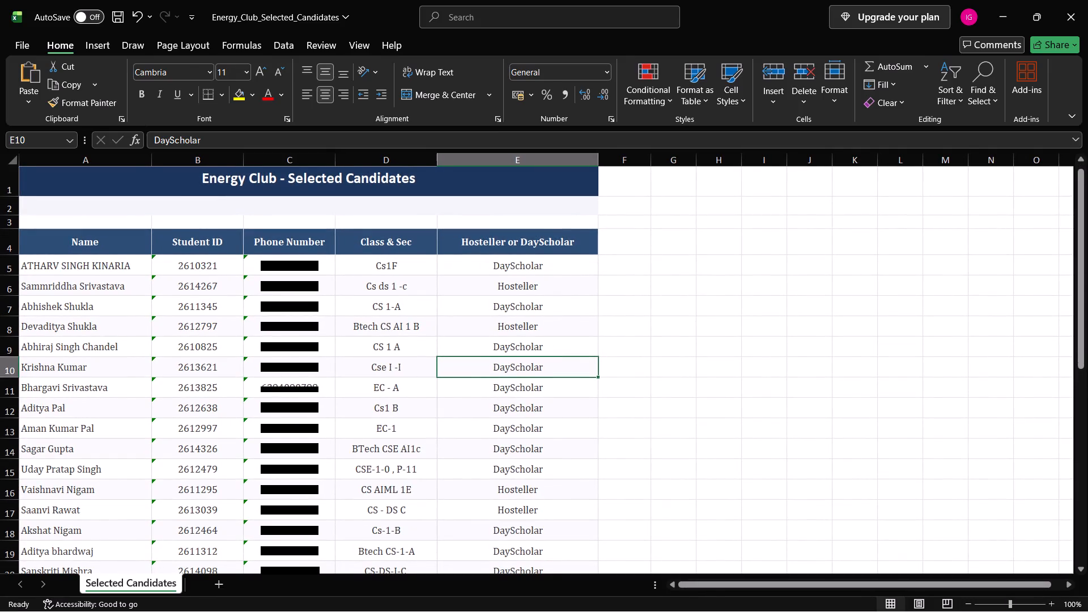
scroll(477, 381, "down", 2)
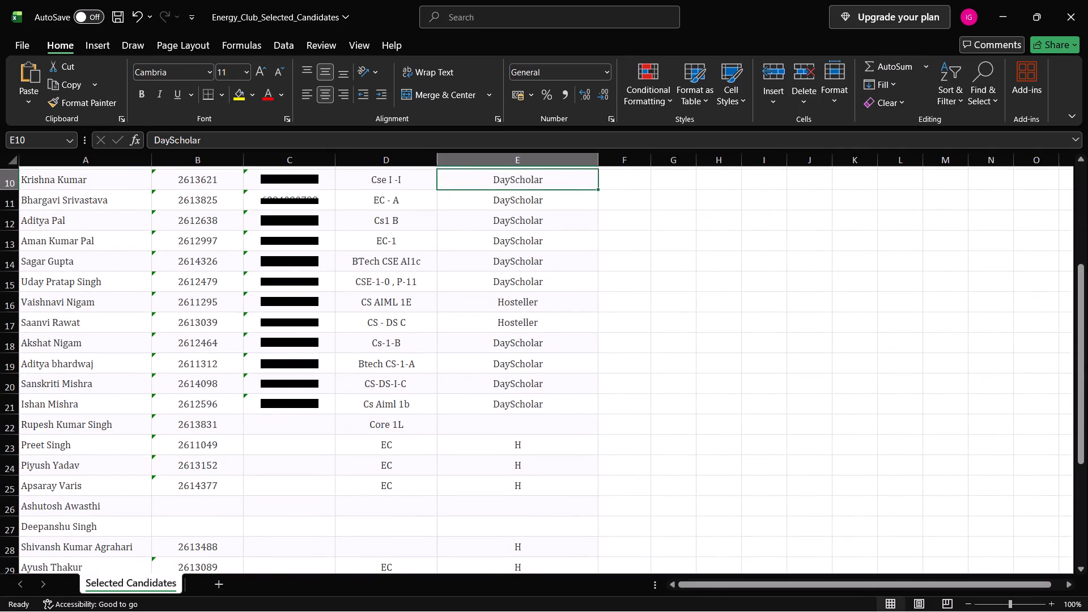
scroll(477, 381, "up", 1)
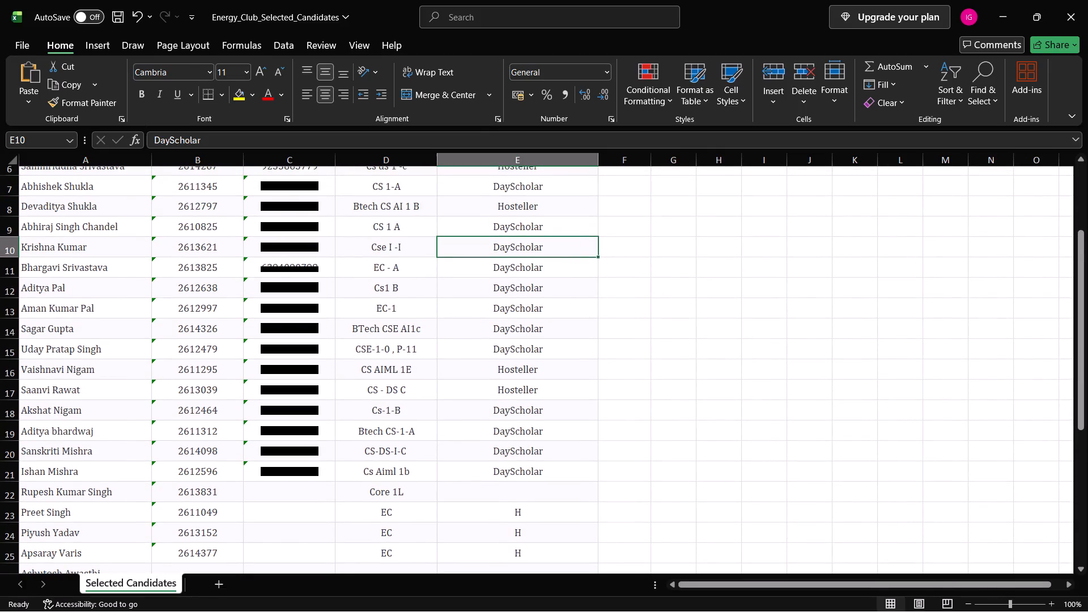
left_click(512, 344)
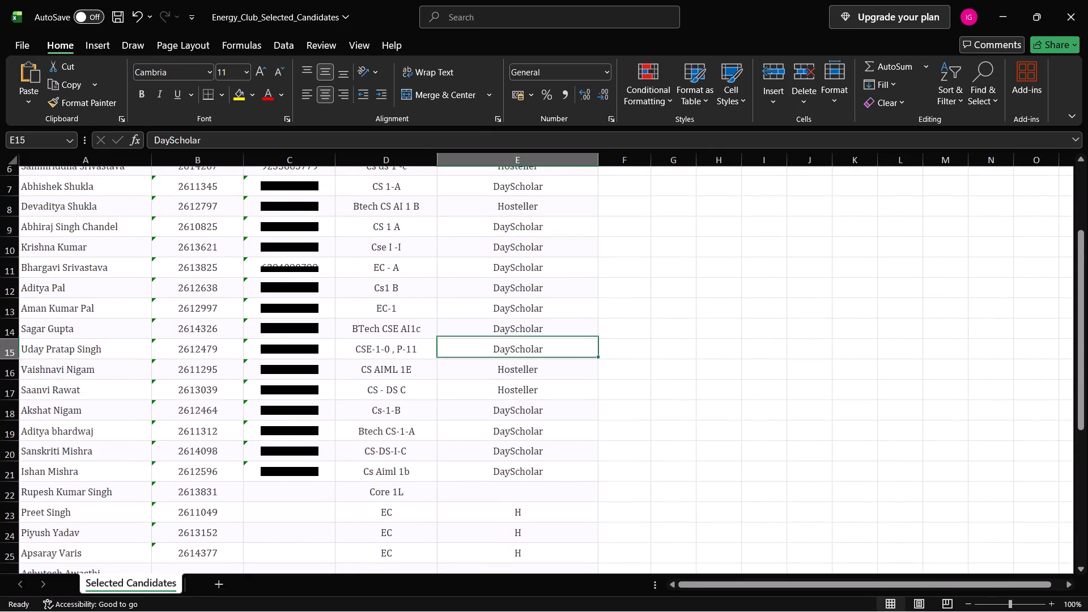
left_click(500, 441)
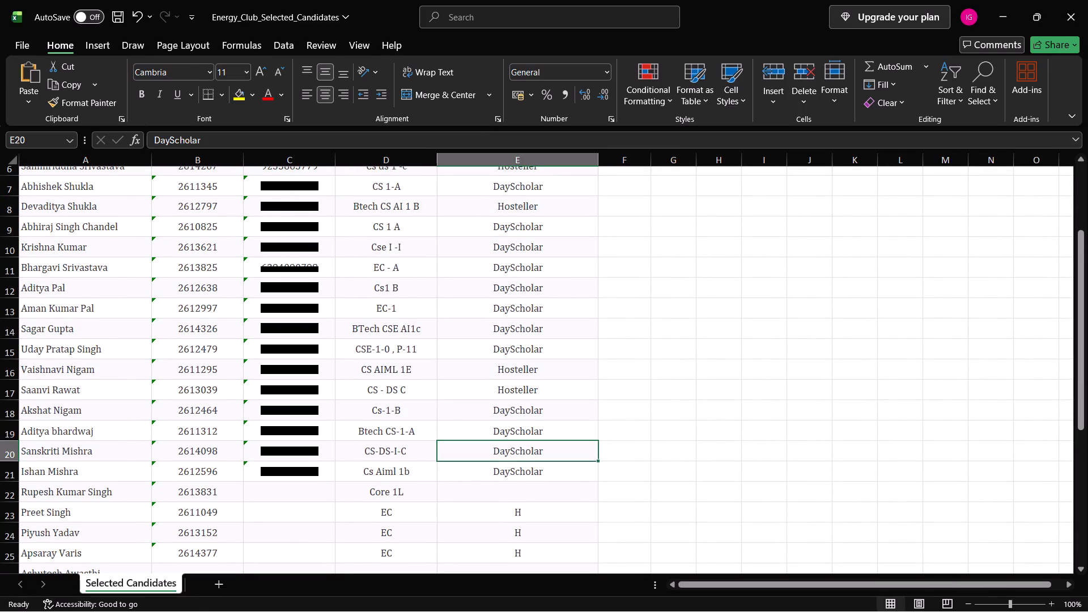
scroll(509, 423, "up", 6)
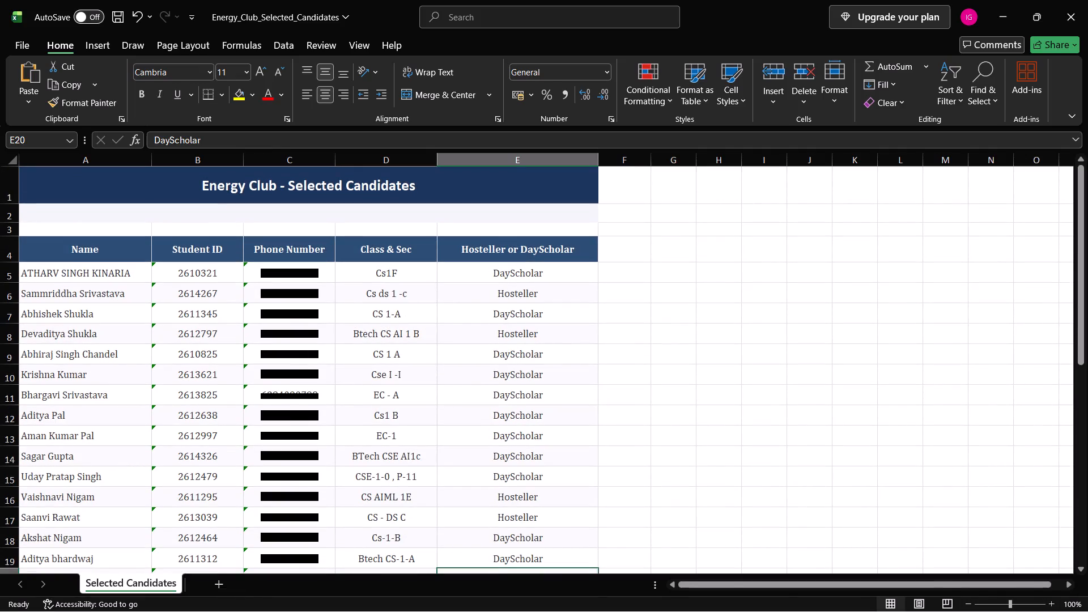
scroll(622, 388, "down", 1)
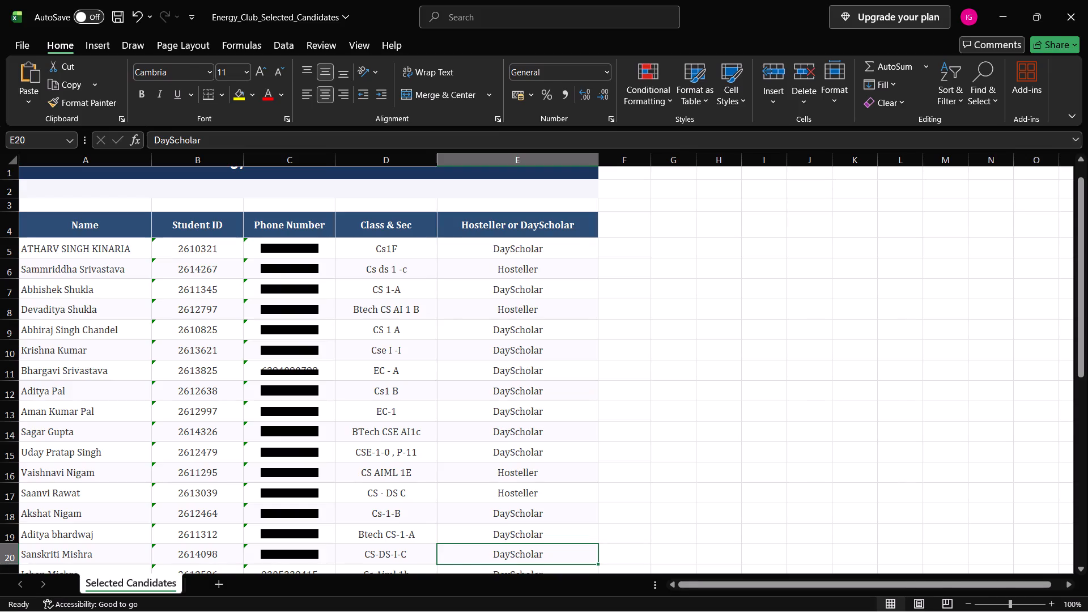
scroll(622, 388, "down", 2)
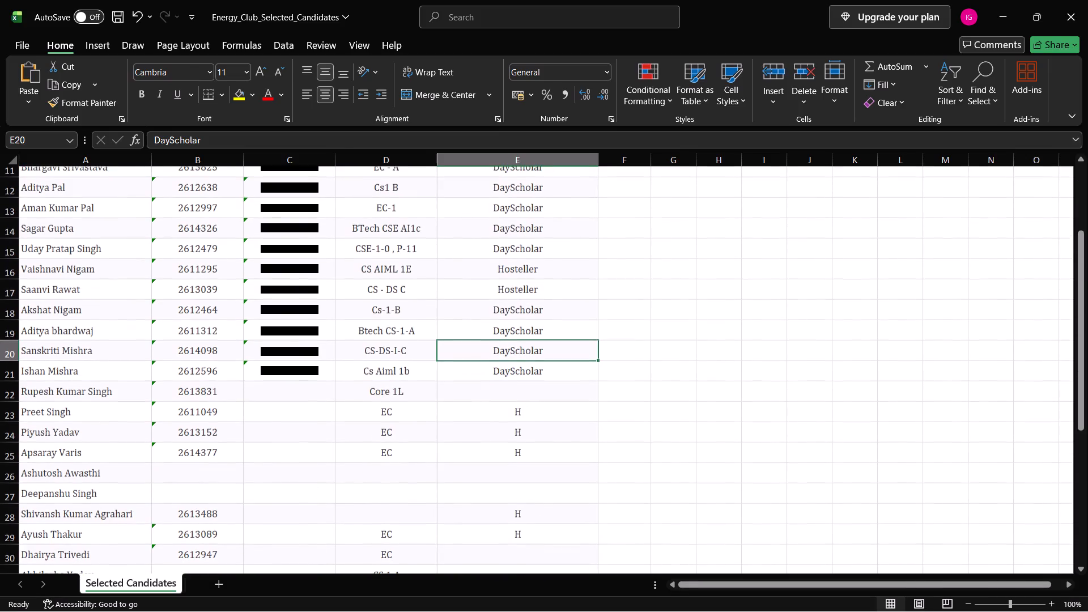
scroll(622, 388, "up", 1)
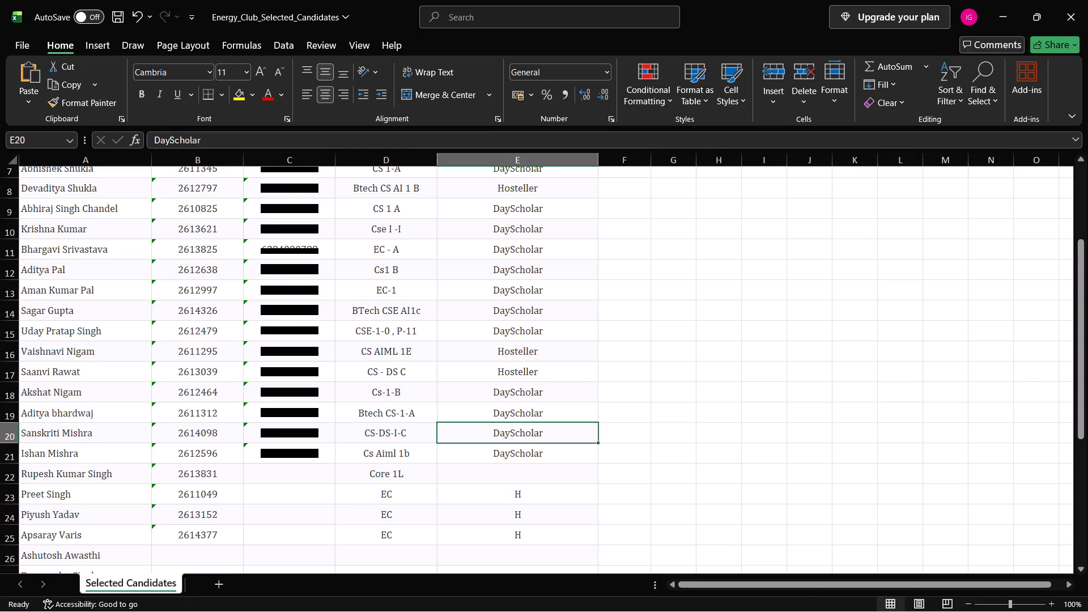
scroll(572, 377, "down", 1)
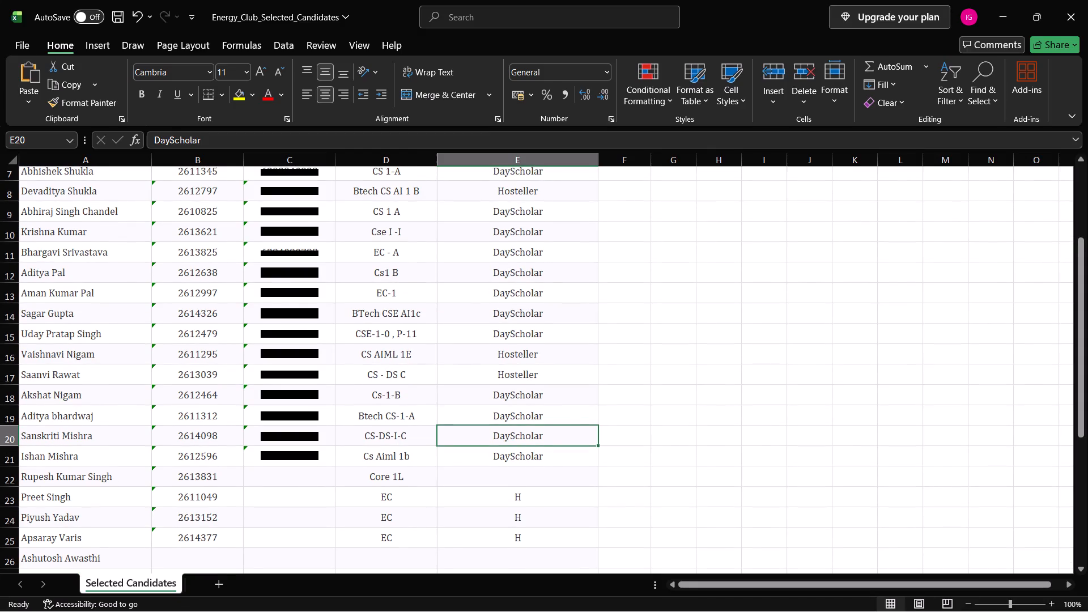
scroll(572, 377, "down", 3)
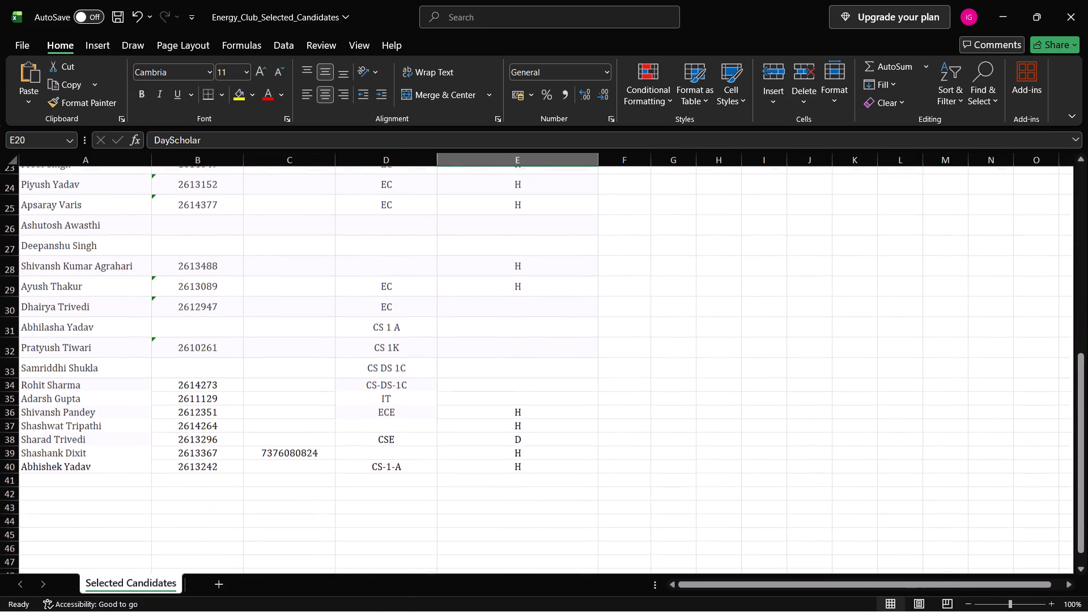
scroll(572, 377, "up", 4)
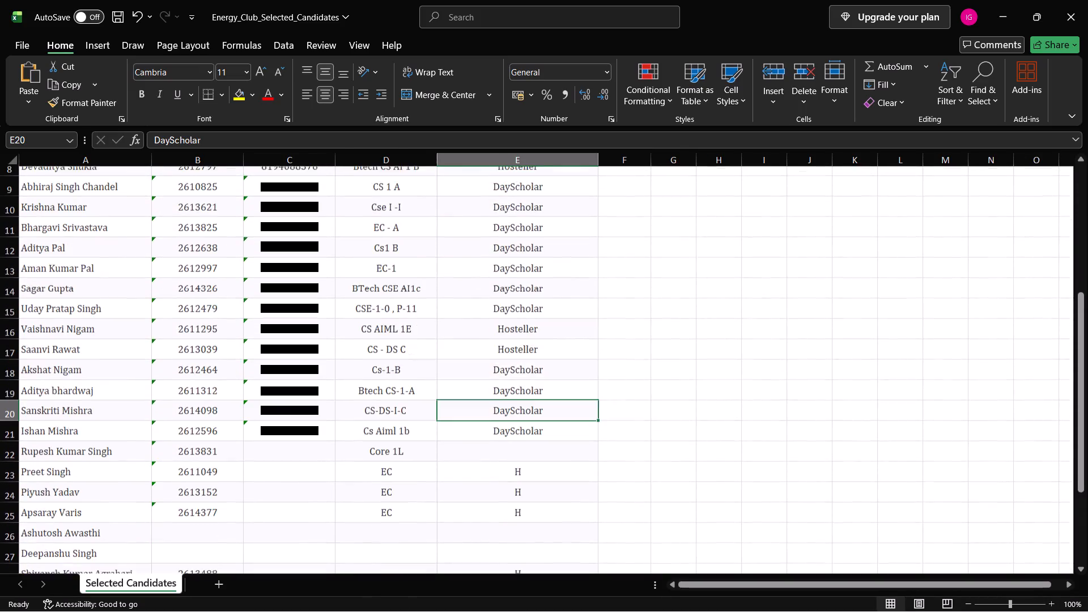
scroll(572, 377, "up", 2)
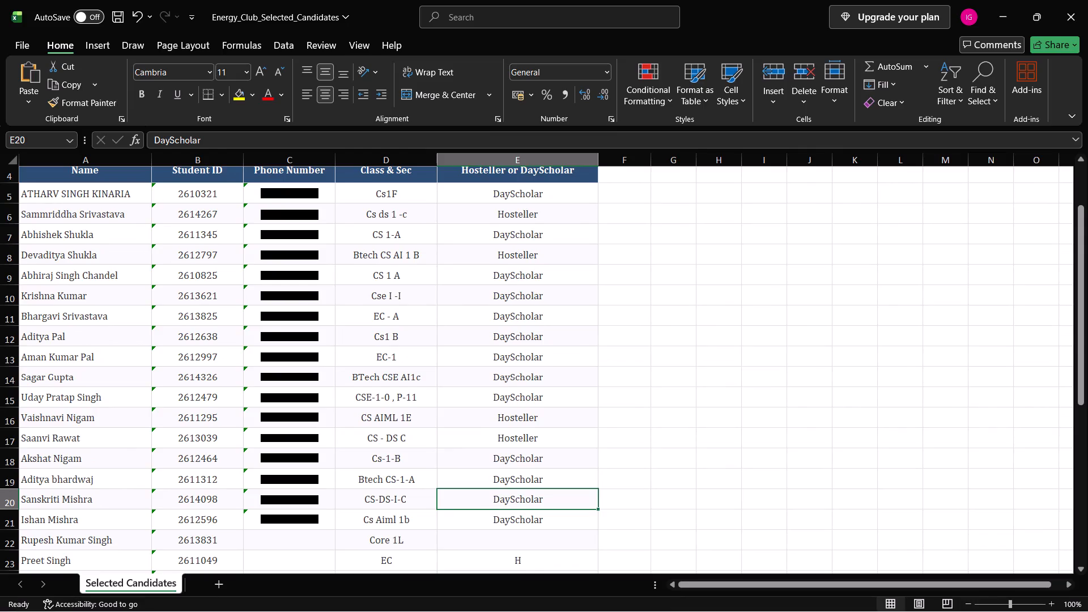
scroll(572, 377, "down", 2)
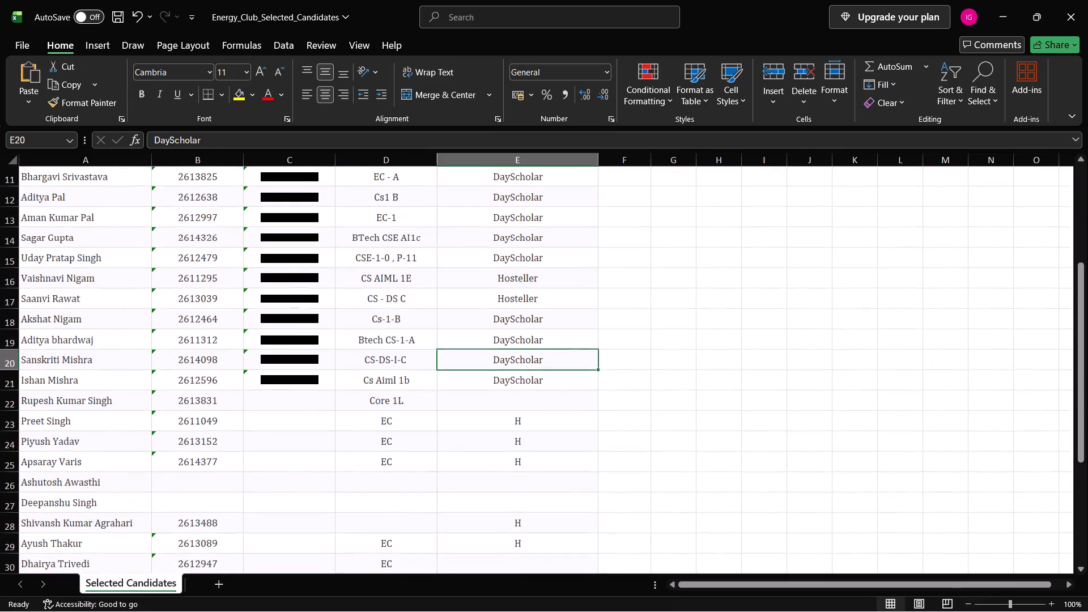
scroll(572, 377, "down", 2)
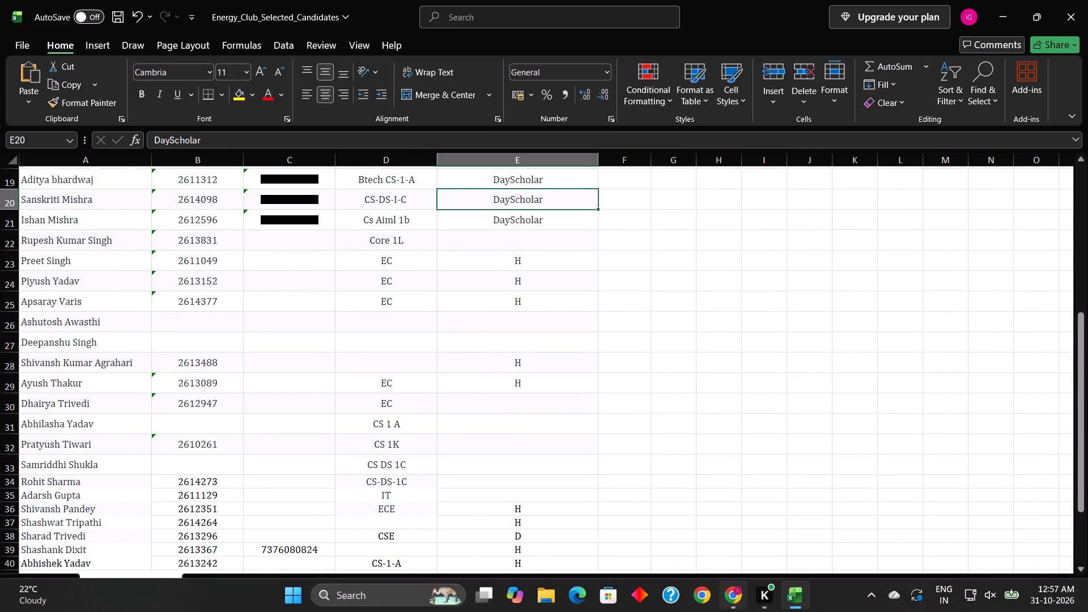